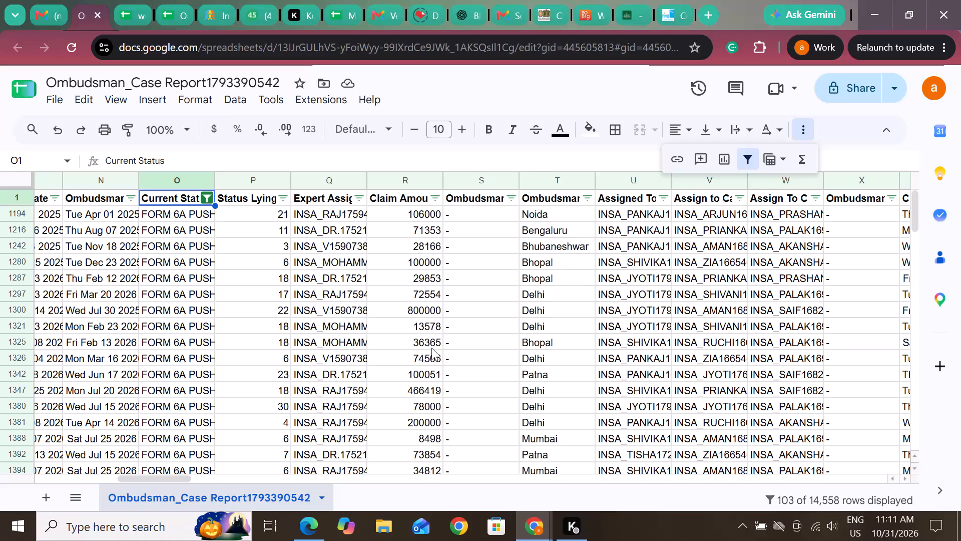
Examine the filtered Form 6A pushed rows across the Ombudsman case report's columns.
{"action": "scroll", "coordinate": [261, 357], "scroll_direction": "right", "scroll_amount": 2}
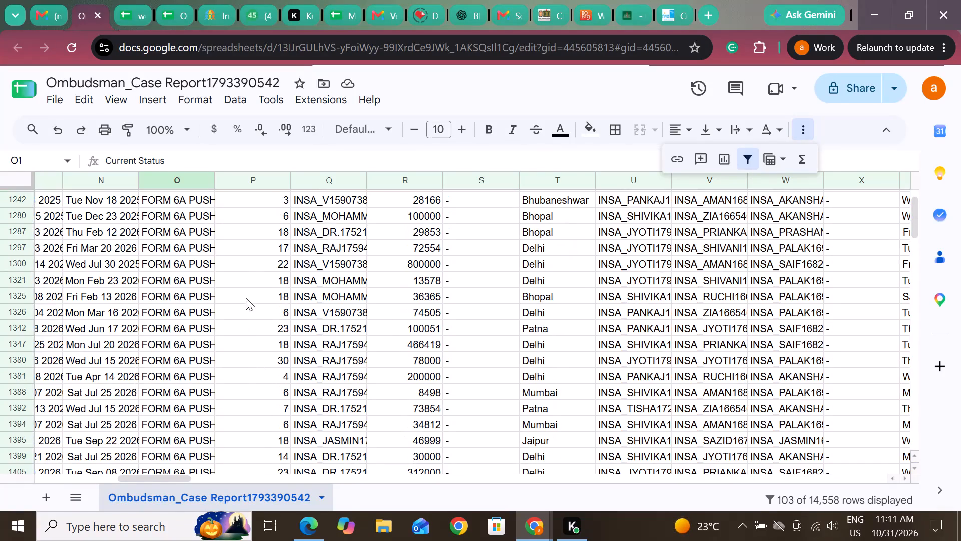
{"action": "scroll", "coordinate": [243, 261], "scroll_direction": "right", "scroll_amount": 3}
{"action": "scroll", "coordinate": [274, 287], "scroll_direction": "right", "scroll_amount": 3}
{"action": "scroll", "coordinate": [448, 274], "scroll_direction": "up", "scroll_amount": 1}
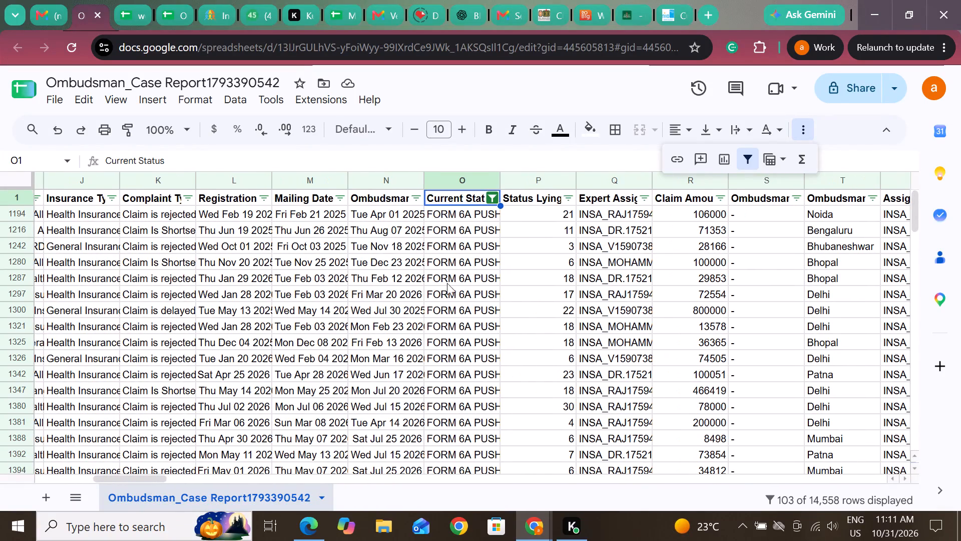
{"action": "scroll", "coordinate": [447, 283], "scroll_direction": "up", "scroll_amount": 2}
{"action": "scroll", "coordinate": [470, 267], "scroll_direction": "down", "scroll_amount": 18}
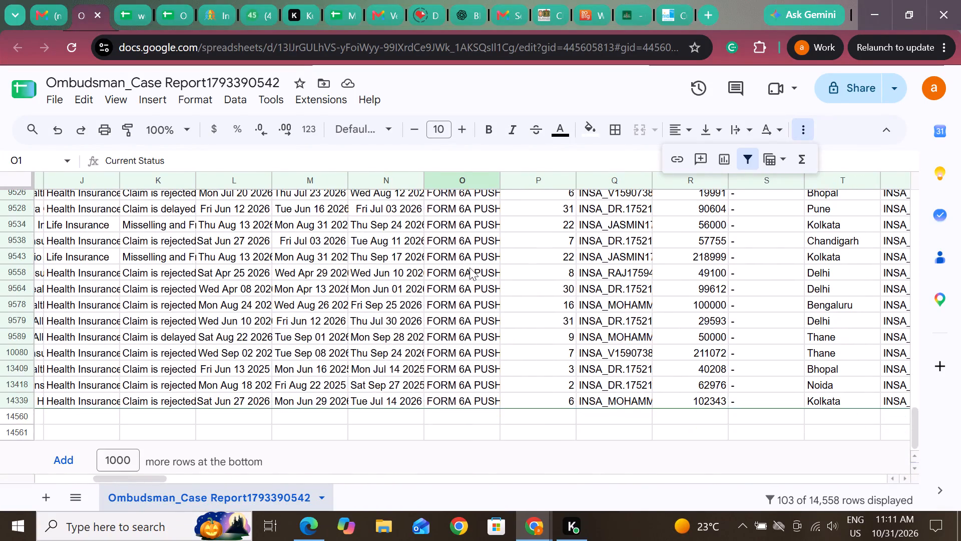
{"action": "scroll", "coordinate": [469, 267], "scroll_direction": "up", "scroll_amount": 9}
{"action": "scroll", "coordinate": [271, 220], "scroll_direction": "right", "scroll_amount": 3}
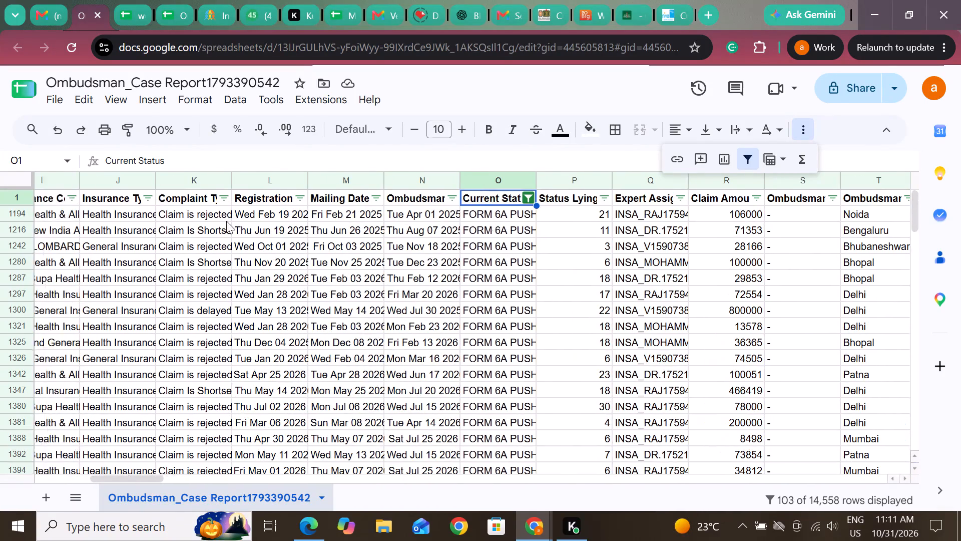
{"action": "scroll", "coordinate": [226, 221], "scroll_direction": "right", "scroll_amount": 3}
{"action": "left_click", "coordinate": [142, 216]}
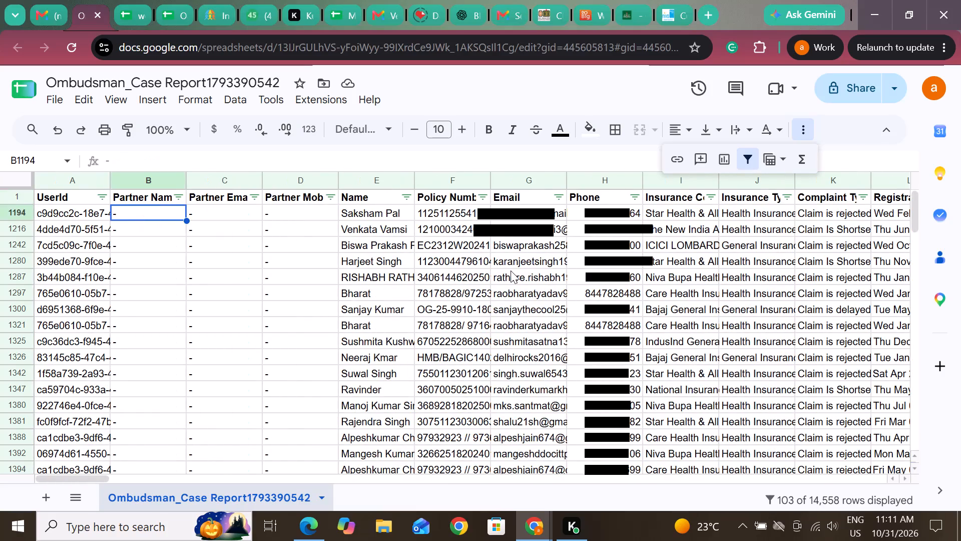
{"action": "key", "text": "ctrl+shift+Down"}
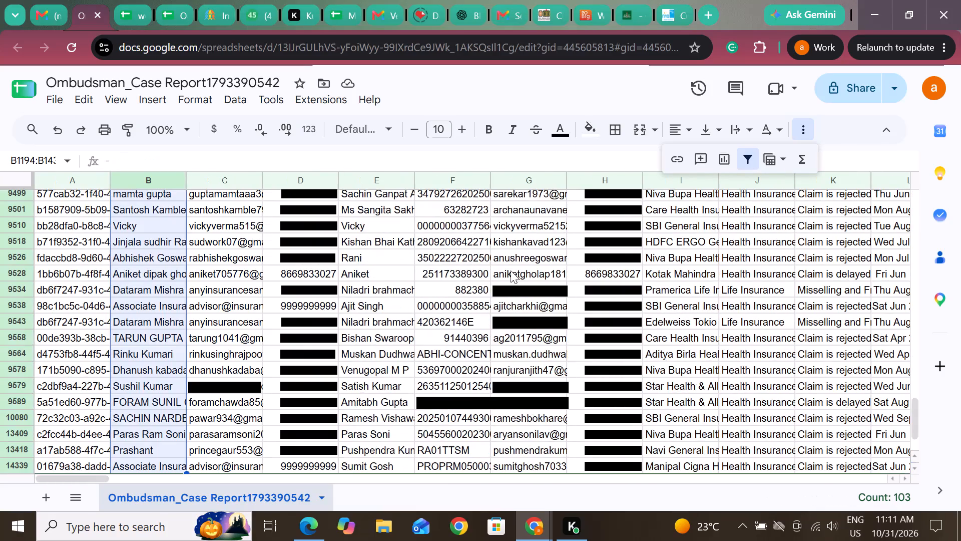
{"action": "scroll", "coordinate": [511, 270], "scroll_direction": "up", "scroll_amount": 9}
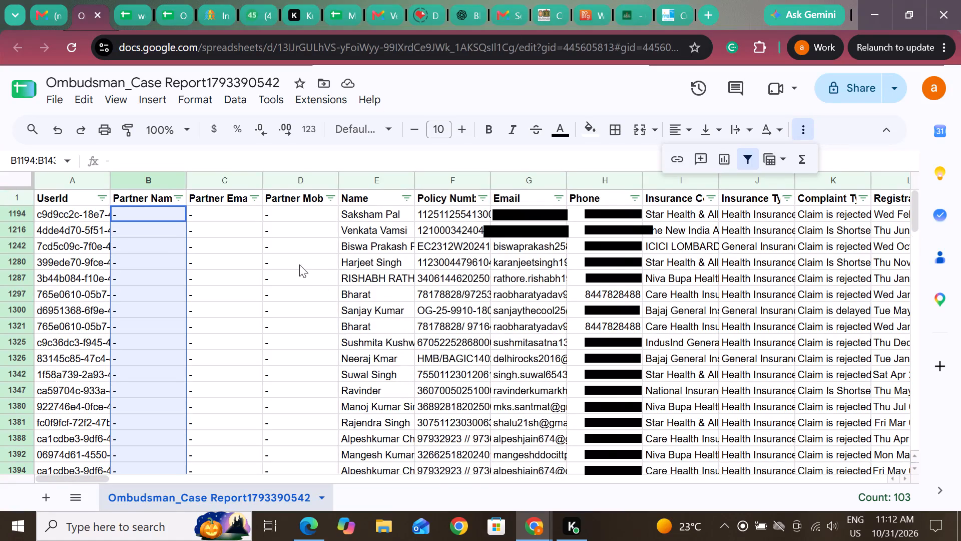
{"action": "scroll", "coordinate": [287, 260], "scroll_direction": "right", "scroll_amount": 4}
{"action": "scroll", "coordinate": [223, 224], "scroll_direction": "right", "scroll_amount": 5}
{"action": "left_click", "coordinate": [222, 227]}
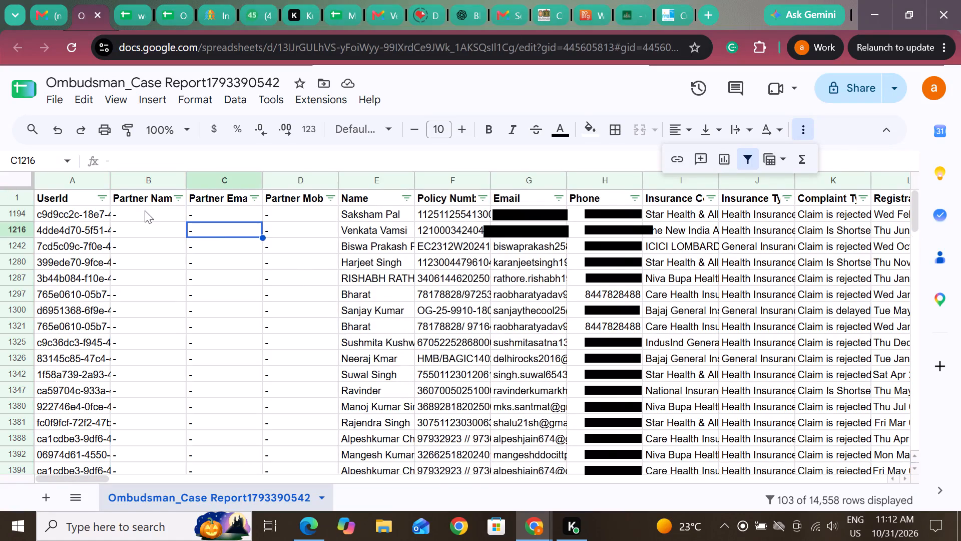
Copy all filtered case rows from the Partner Name column through column DX, starting at row 1194.
{"action": "left_click", "coordinate": [145, 210]}
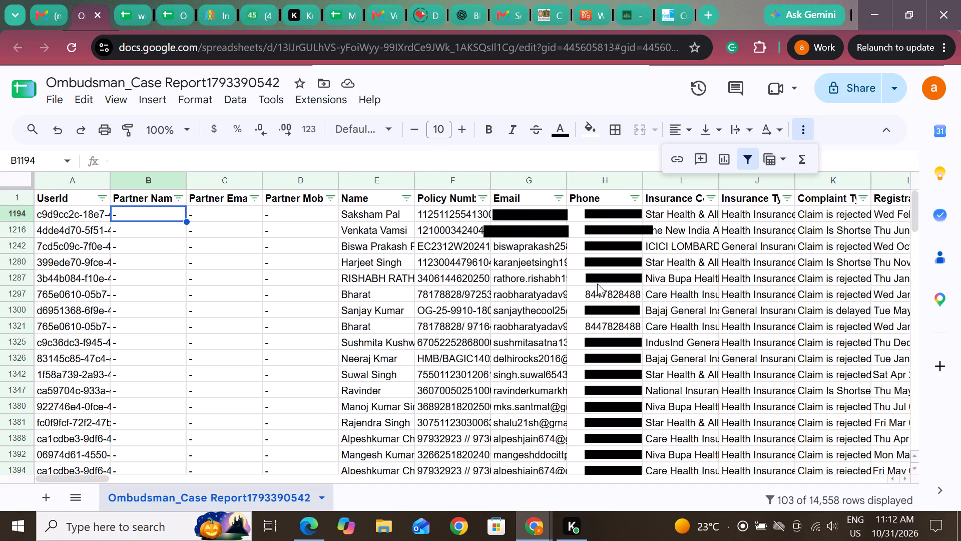
{"action": "key", "text": "ctrl+shift+Down"}
{"action": "key", "text": "ctrl+shift+Right"}
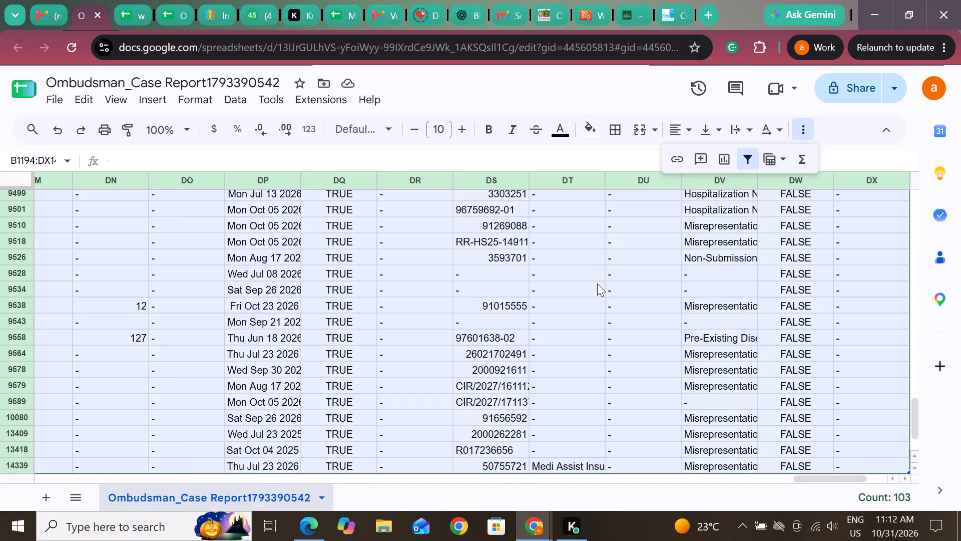
{"action": "scroll", "coordinate": [597, 284], "scroll_direction": "up", "scroll_amount": 18}
{"action": "scroll", "coordinate": [597, 284], "scroll_direction": "right", "scroll_amount": 2}
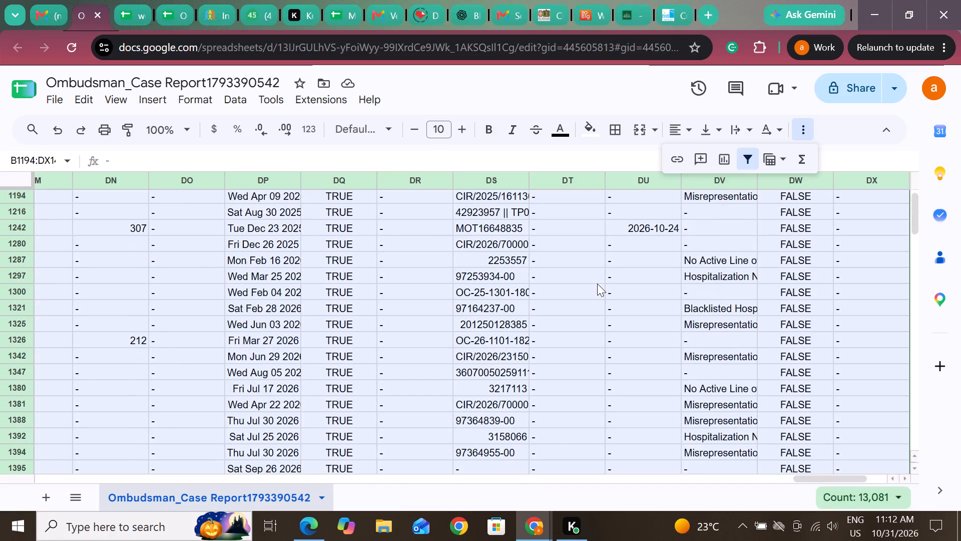
{"action": "scroll", "coordinate": [597, 284], "scroll_direction": "right", "scroll_amount": 19}
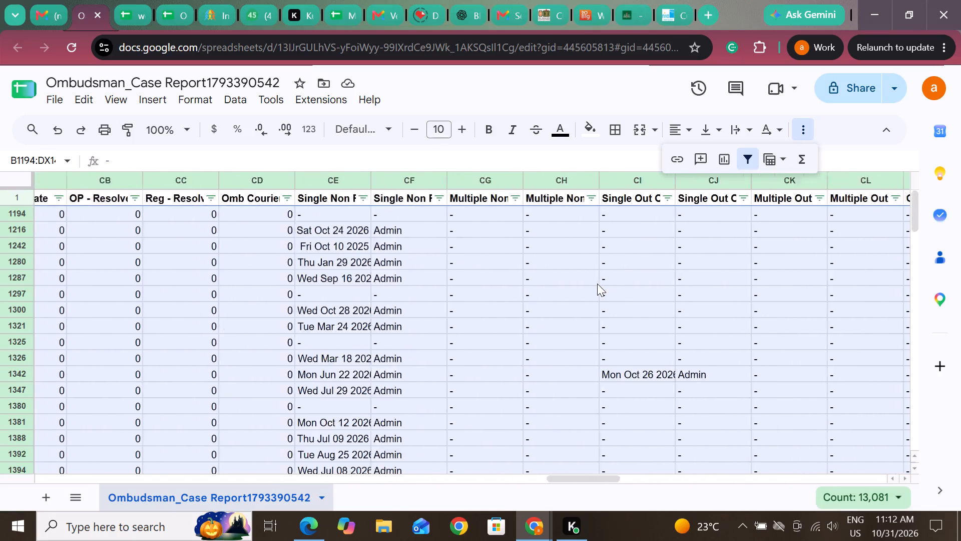
{"action": "scroll", "coordinate": [597, 284], "scroll_direction": "right", "scroll_amount": 16}
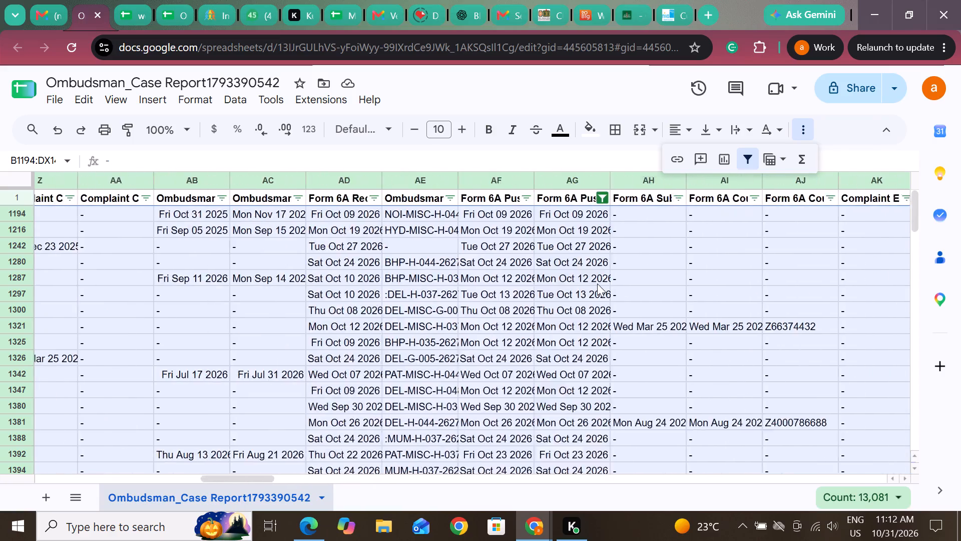
{"action": "scroll", "coordinate": [597, 284], "scroll_direction": "right", "scroll_amount": 15}
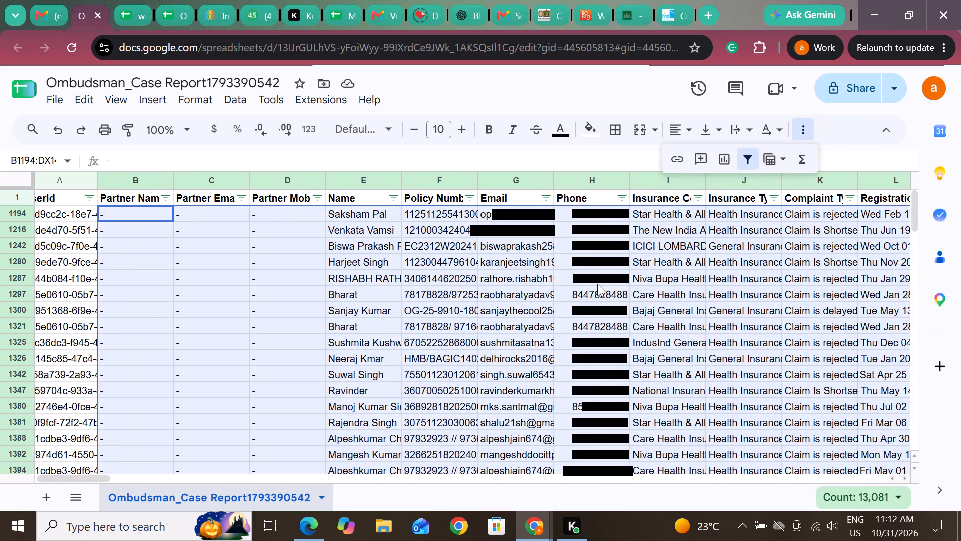
{"action": "key", "text": "ctrl+c"}
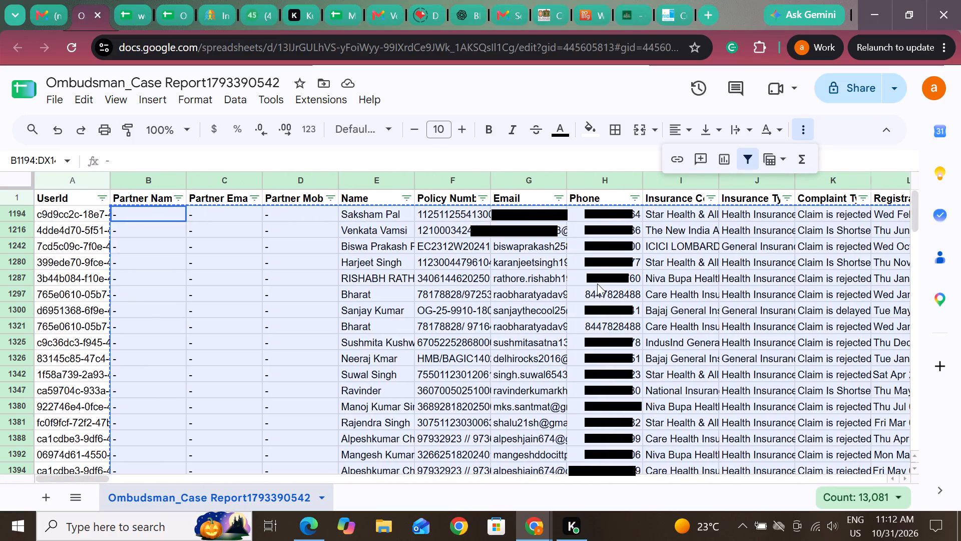
Paste the copied case rows into the 6A pushed september sheet of worksheet ombudsman 2026, starting at cell D564.
{"action": "left_click", "coordinate": [126, 15]}
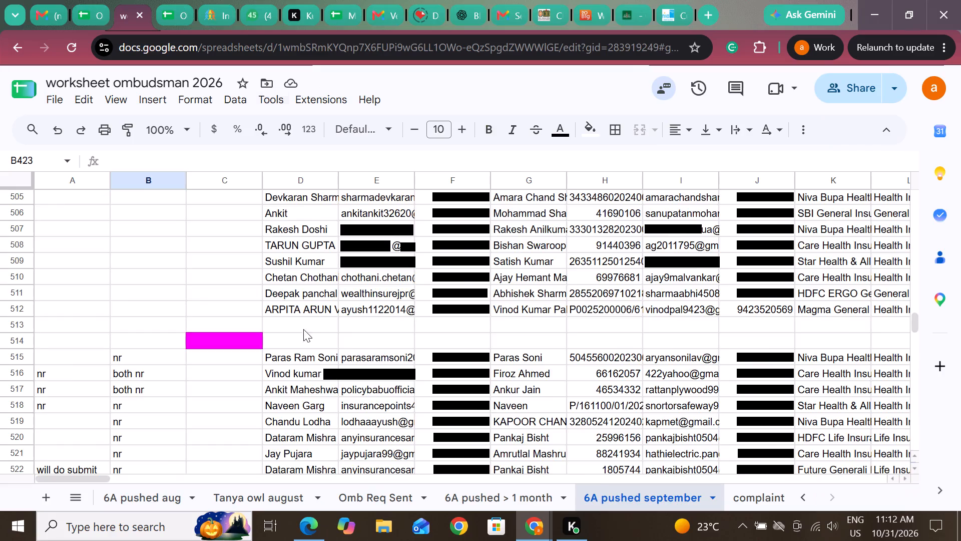
{"action": "scroll", "coordinate": [280, 222], "scroll_direction": "down", "scroll_amount": 16}
{"action": "scroll", "coordinate": [216, 310], "scroll_direction": "up", "scroll_amount": 4}
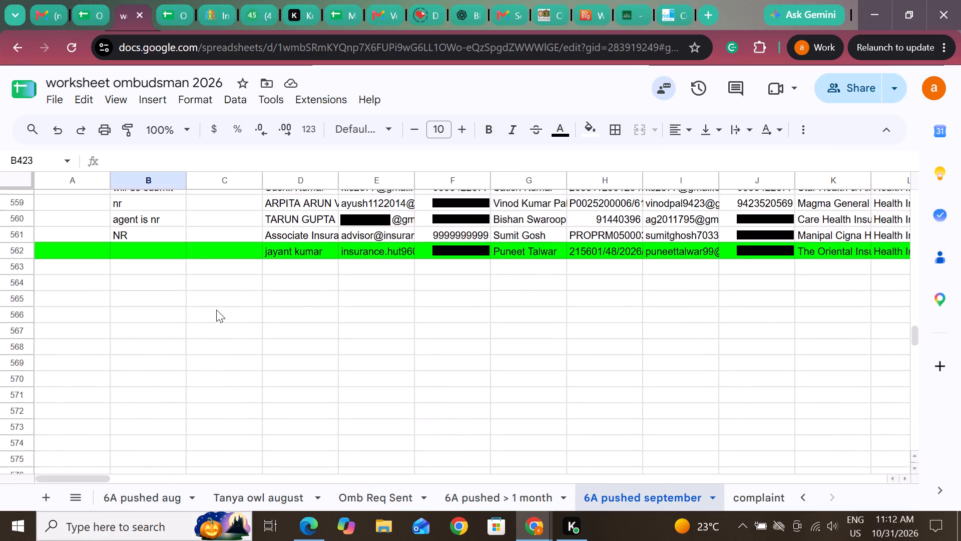
{"action": "left_click", "coordinate": [265, 310]}
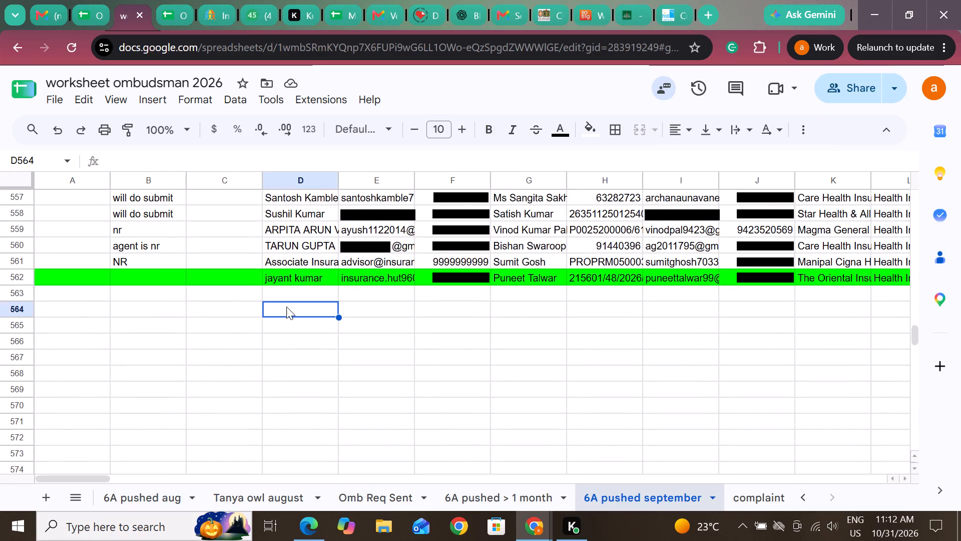
{"action": "key", "text": "ctrl+v"}
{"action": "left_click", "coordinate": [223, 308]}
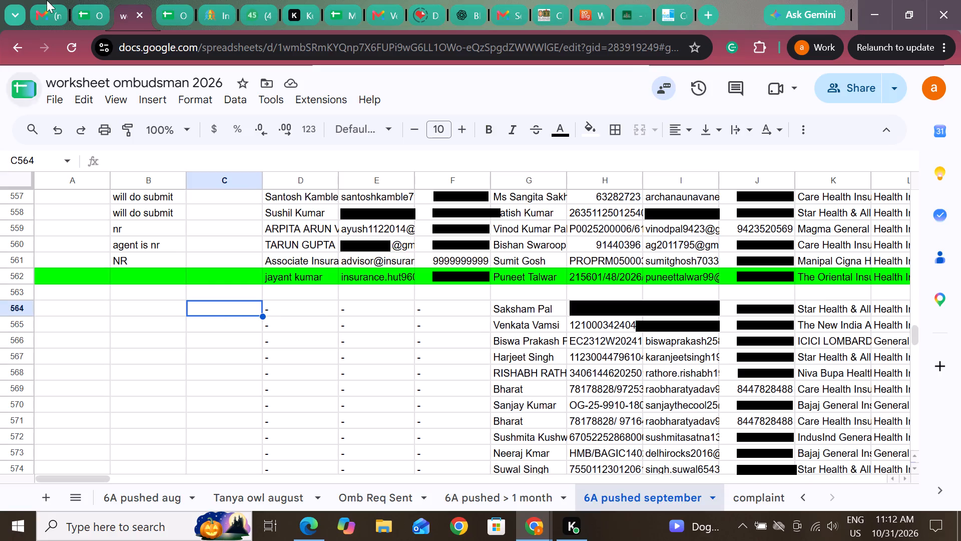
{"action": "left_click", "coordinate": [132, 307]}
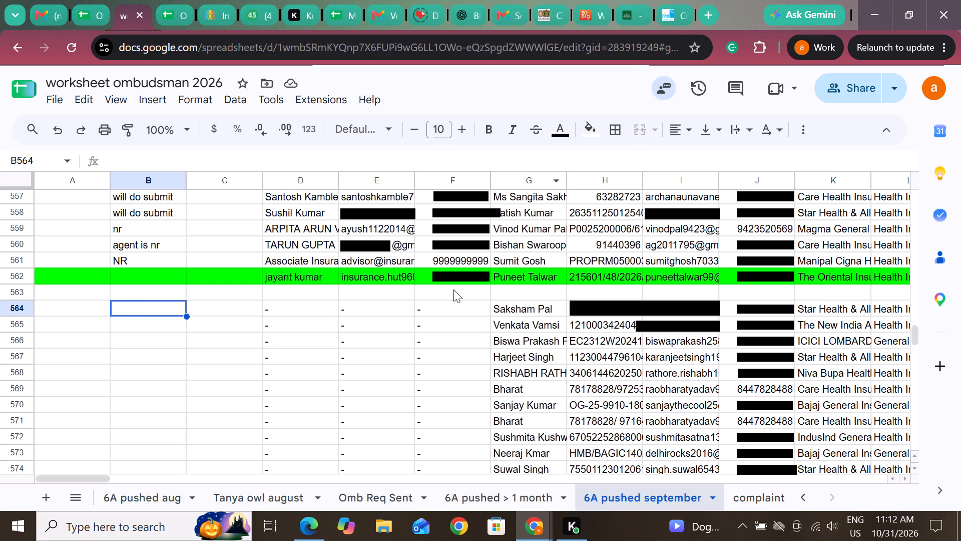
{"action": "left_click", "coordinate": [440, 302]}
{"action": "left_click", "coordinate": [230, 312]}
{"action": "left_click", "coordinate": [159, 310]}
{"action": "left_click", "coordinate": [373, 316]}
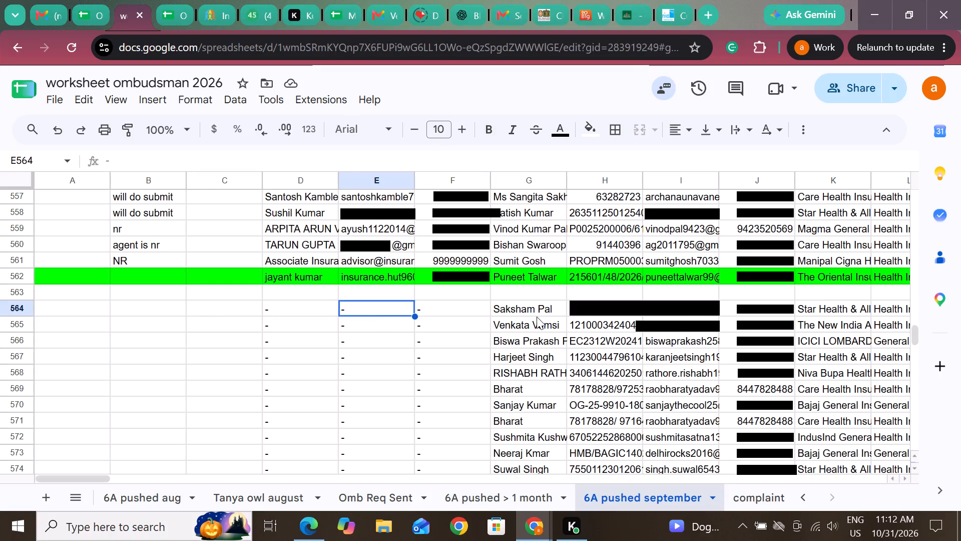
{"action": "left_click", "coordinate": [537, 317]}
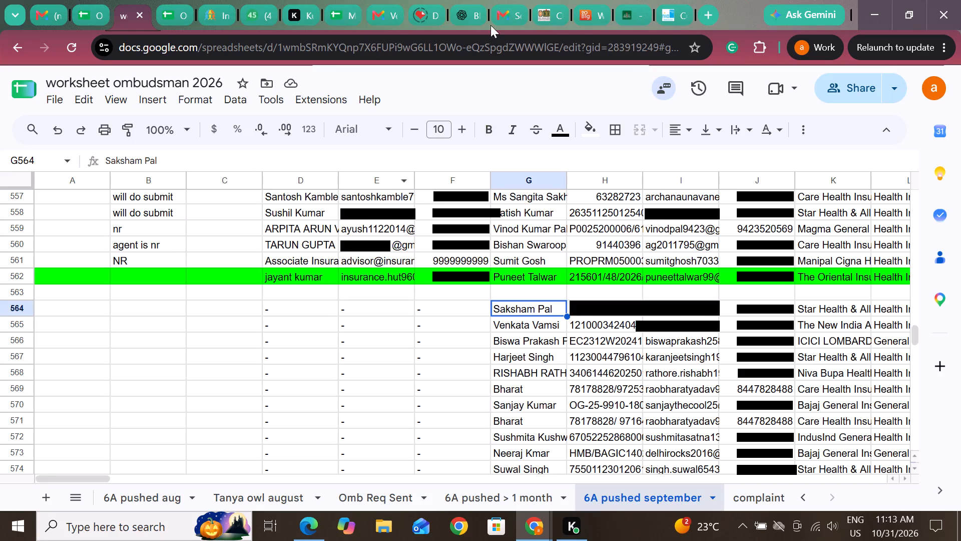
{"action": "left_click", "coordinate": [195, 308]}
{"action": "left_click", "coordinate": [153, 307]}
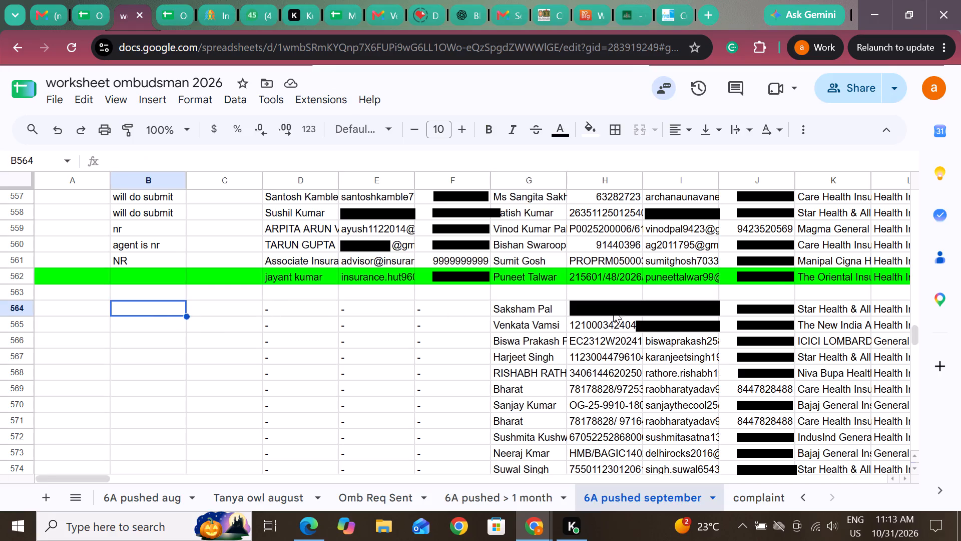
Copy the phone number from the first pasted case in row 564 and search for it in the Insurance Samadhan admin portal.
{"action": "left_click", "coordinate": [645, 312]}
{"action": "left_click", "coordinate": [794, 312]}
{"action": "key", "text": "ctrl+c"}
{"action": "key", "text": "ctrl+c"}
{"action": "key", "text": "ctrl+c"}
{"action": "key", "text": "ctrl+c"}
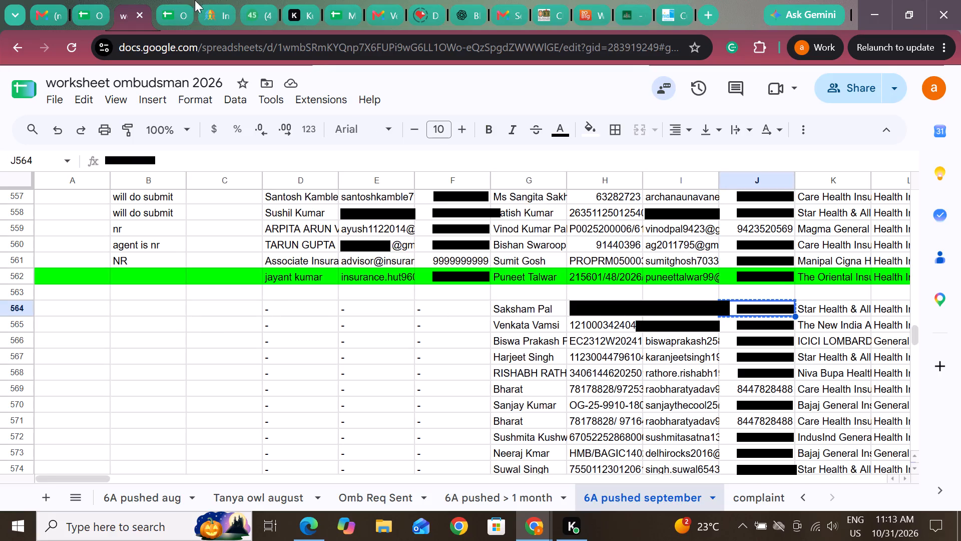
{"action": "left_click", "coordinate": [220, 22]}
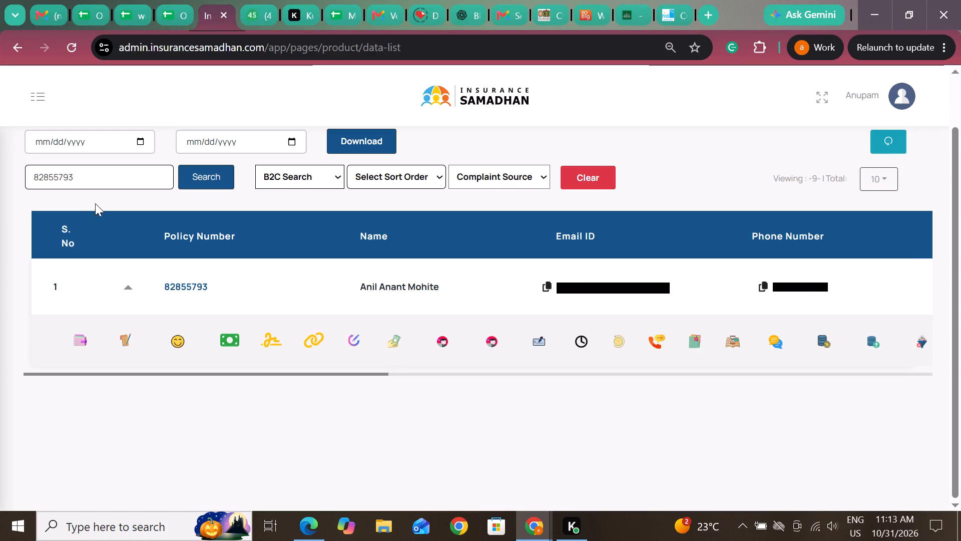
{"action": "double_click", "coordinate": [97, 183], "text": "ctrl"}
{"action": "key", "text": "ctrl+v"}
{"action": "left_click", "coordinate": [205, 179]}
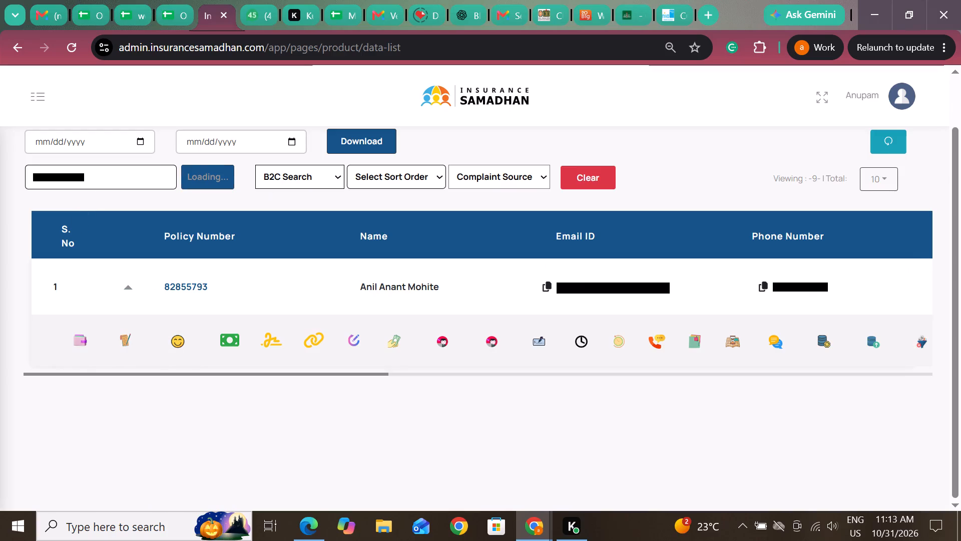
Copy the customer's phone number from the found record and call it with the Smartflo dialer.
{"action": "scroll", "coordinate": [372, 270], "scroll_direction": "left", "scroll_amount": 1}
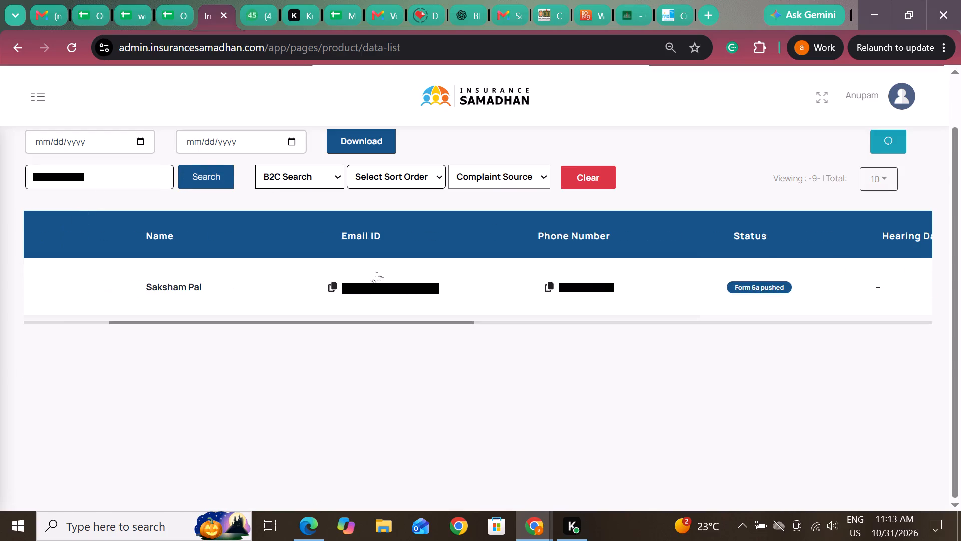
{"action": "scroll", "coordinate": [377, 272], "scroll_direction": "left", "scroll_amount": 1}
{"action": "left_click", "coordinate": [557, 286]}
{"action": "left_click", "coordinate": [553, 286]}
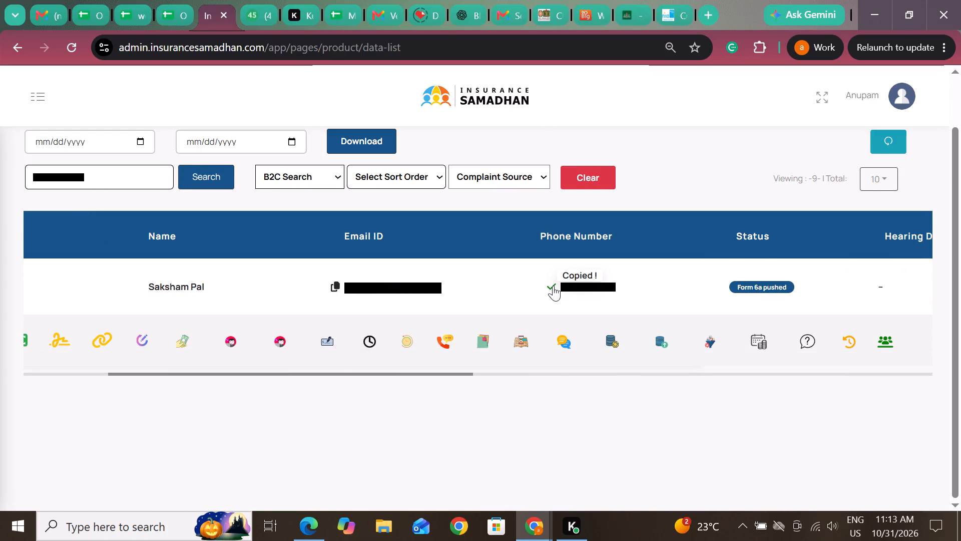
{"action": "left_click", "coordinate": [594, 17]}
{"action": "double_click", "coordinate": [463, 164], "text": "ctrl"}
{"action": "key", "text": "ctrl+v"}
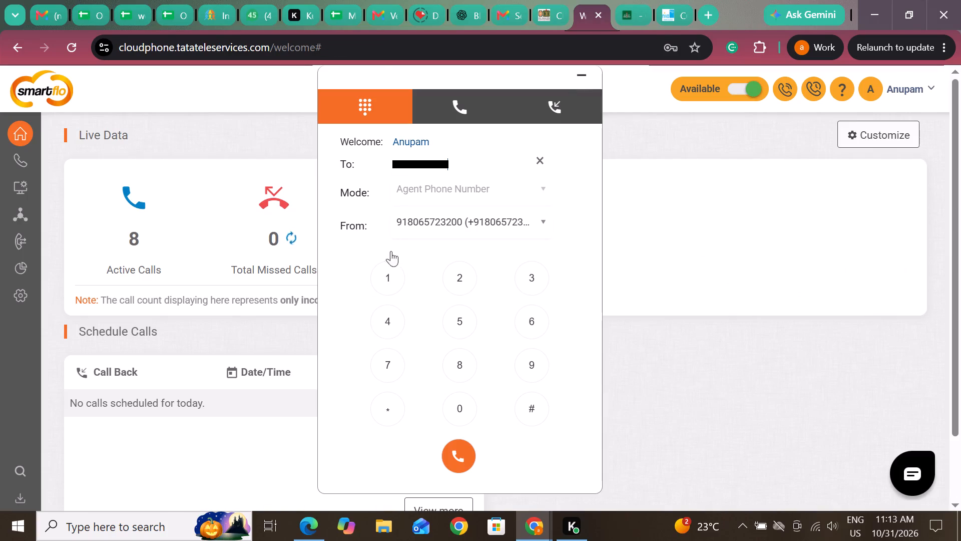
{"action": "left_click", "coordinate": [454, 467]}
{"action": "scroll", "coordinate": [183, 0], "scroll_direction": "up", "scroll_amount": 2}
Return to the customer's case record in the Insurance Samadhan admin portal.
{"action": "left_click", "coordinate": [214, 18]}
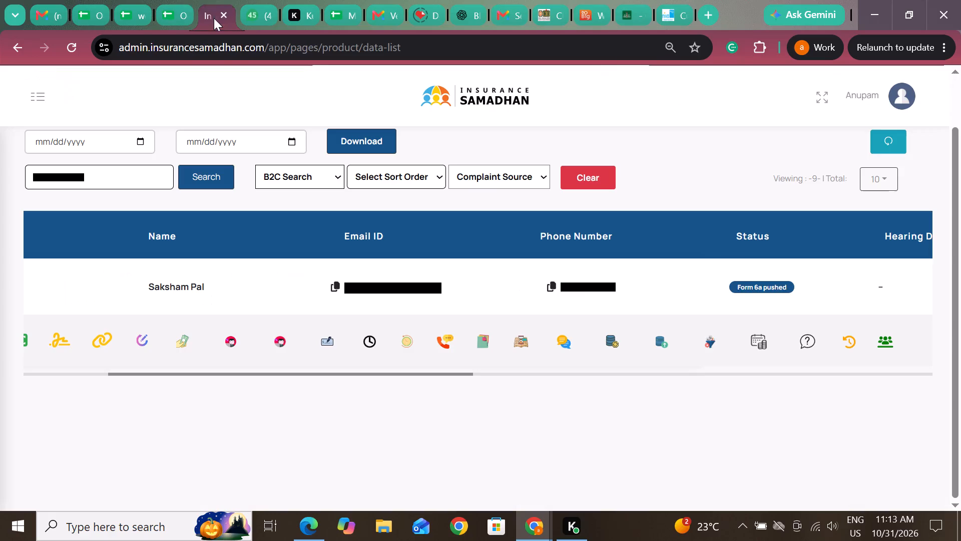
{"action": "scroll", "coordinate": [250, 300], "scroll_direction": "right", "scroll_amount": 1}
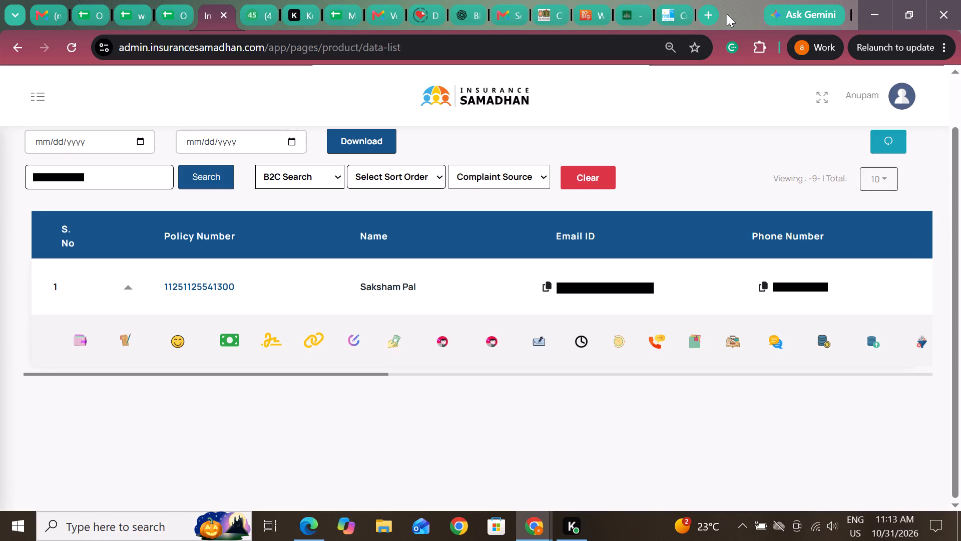
Enter "phsio" as a Google search query in a new browser tab.
{"action": "left_click", "coordinate": [712, 18]}
{"action": "left_click", "coordinate": [353, 306]}
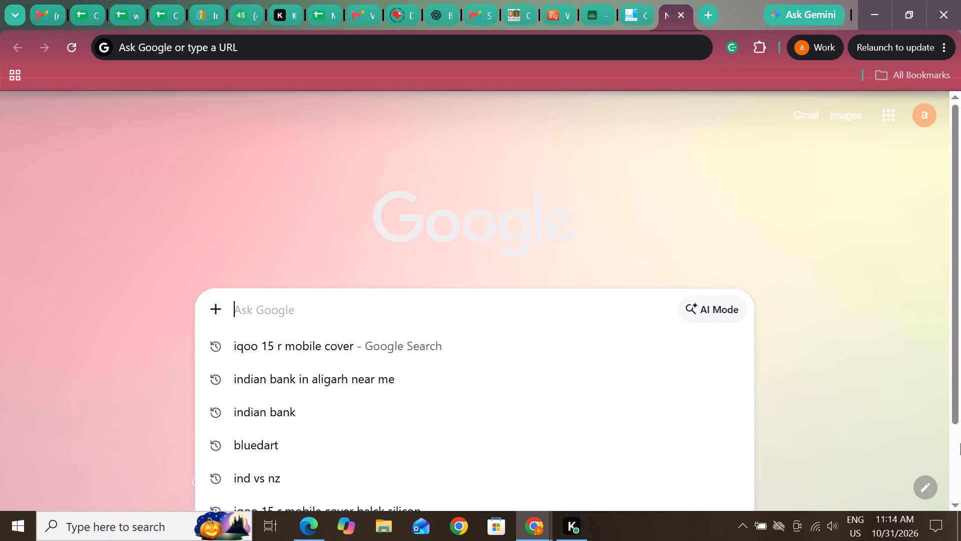
{"action": "key", "text": "p"}
{"action": "type", "text": "hsio"}
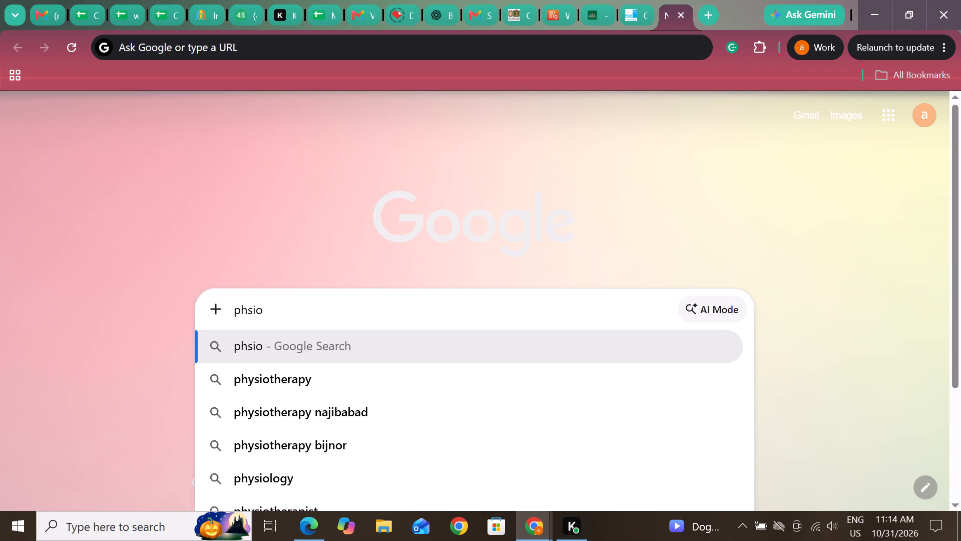
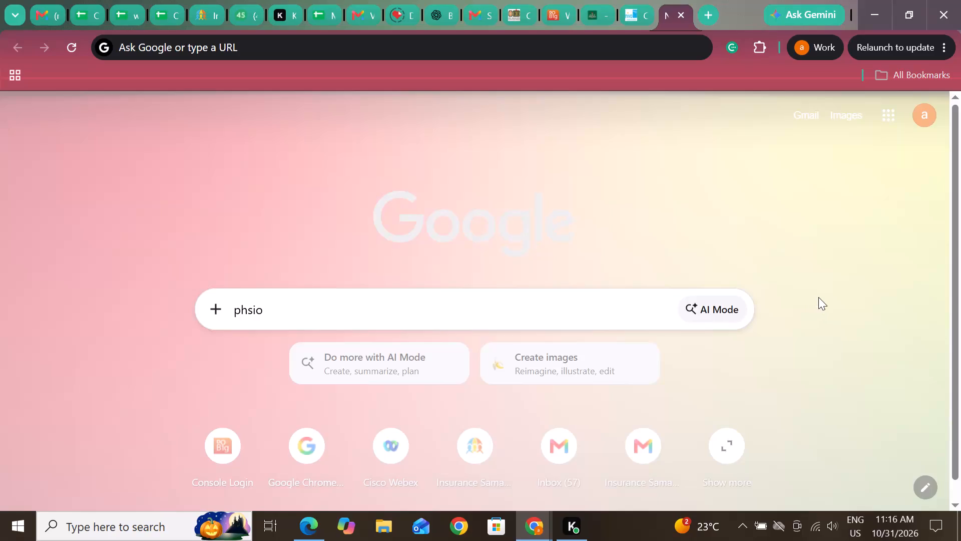
Extend the Google search query to "phsiotherapy in noida".
{"action": "type", "text": "th"}
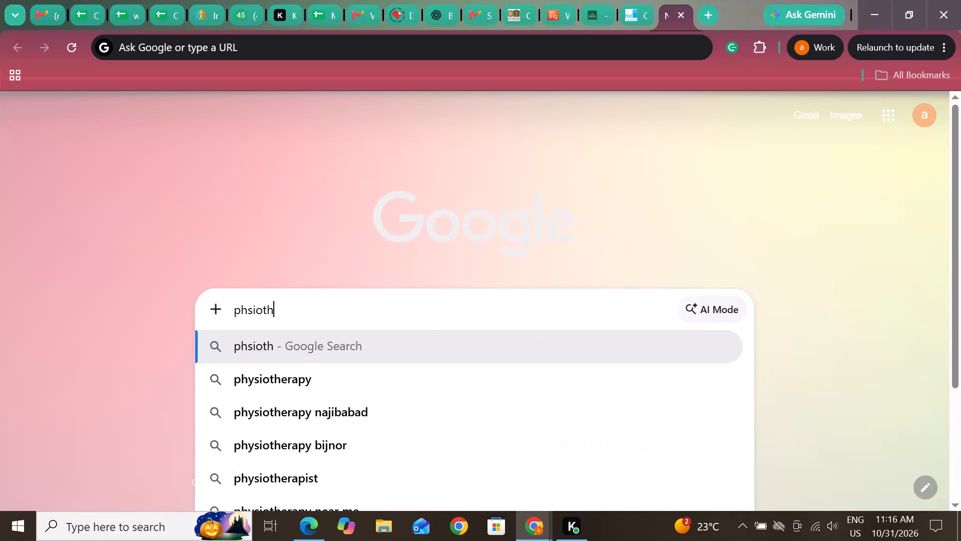
{"action": "key", "text": "e"}
{"action": "key", "text": "r"}
{"action": "type", "text": "apy"}
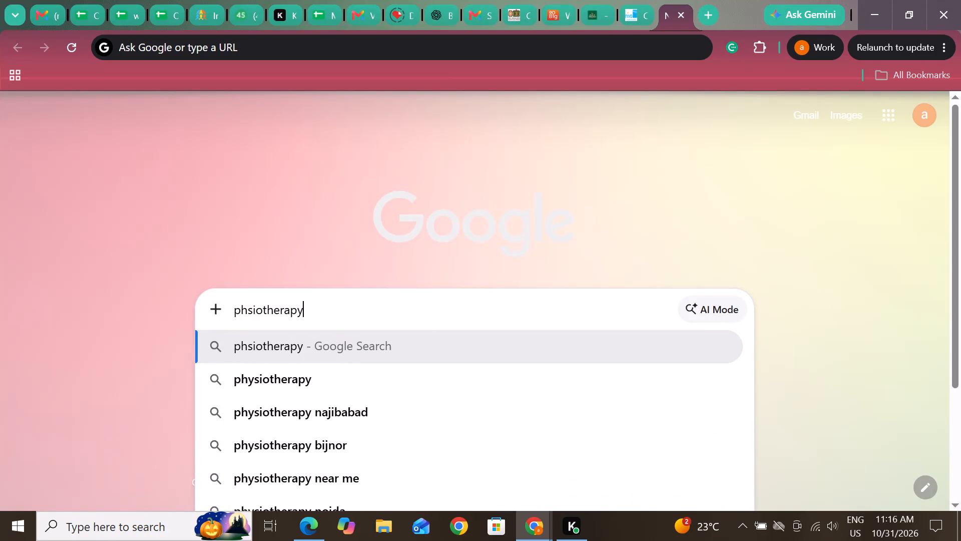
{"action": "key", "text": "space"}
{"action": "type", "text": "in"}
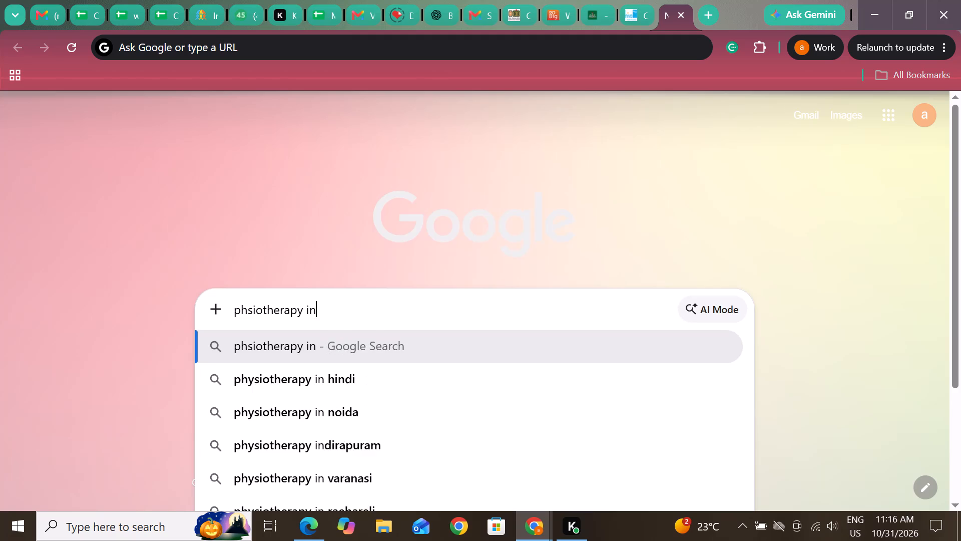
{"action": "key", "text": "space"}
{"action": "type", "text": "noi"}
{"action": "type", "text": "da"}
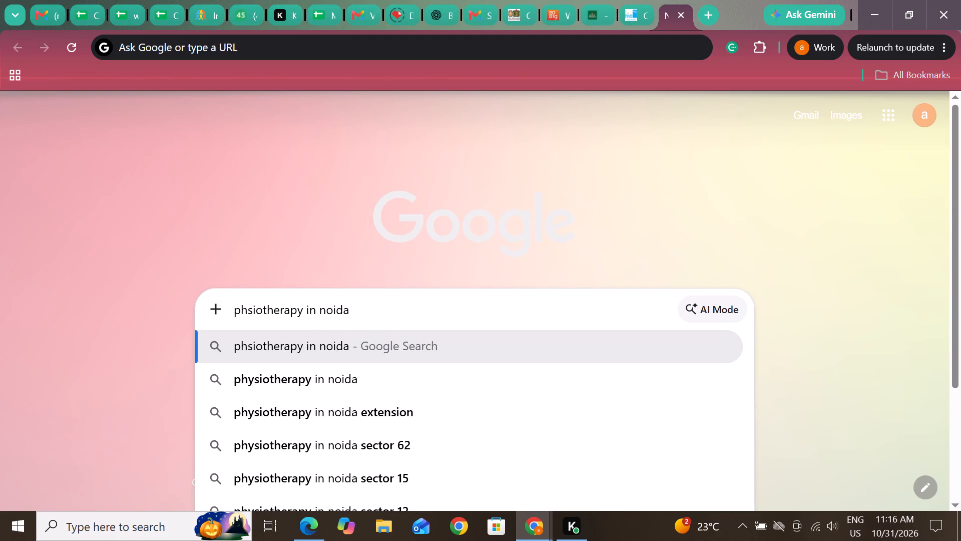
{"action": "key", "text": "space"}
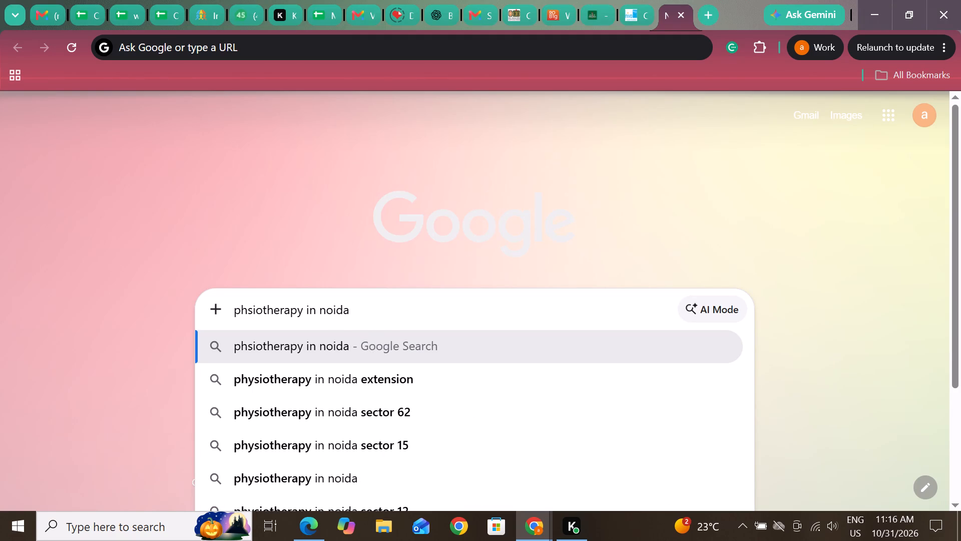
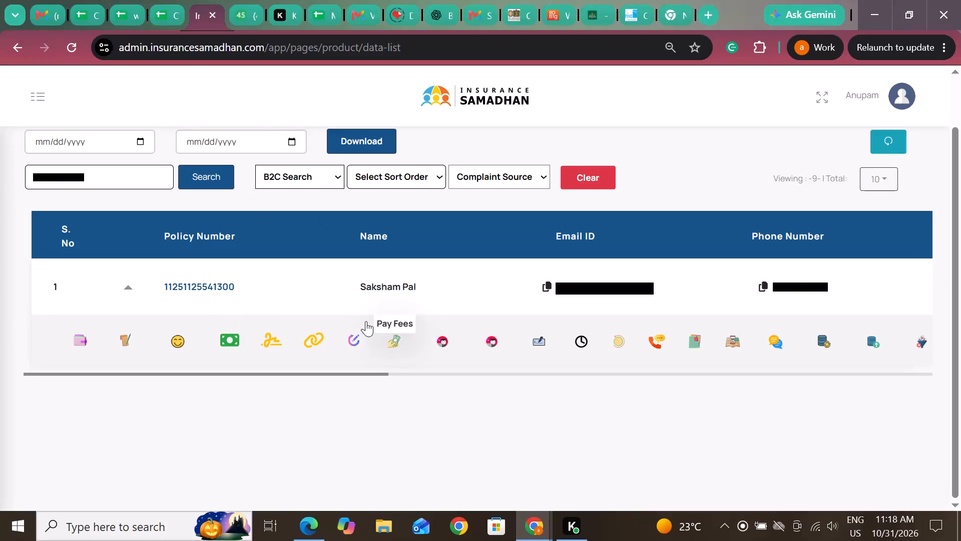
Open the Communication Log of the Form 6A pushed case, review its complaint communication entries, and close it.
{"action": "scroll", "coordinate": [356, 310], "scroll_direction": "left", "scroll_amount": 2}
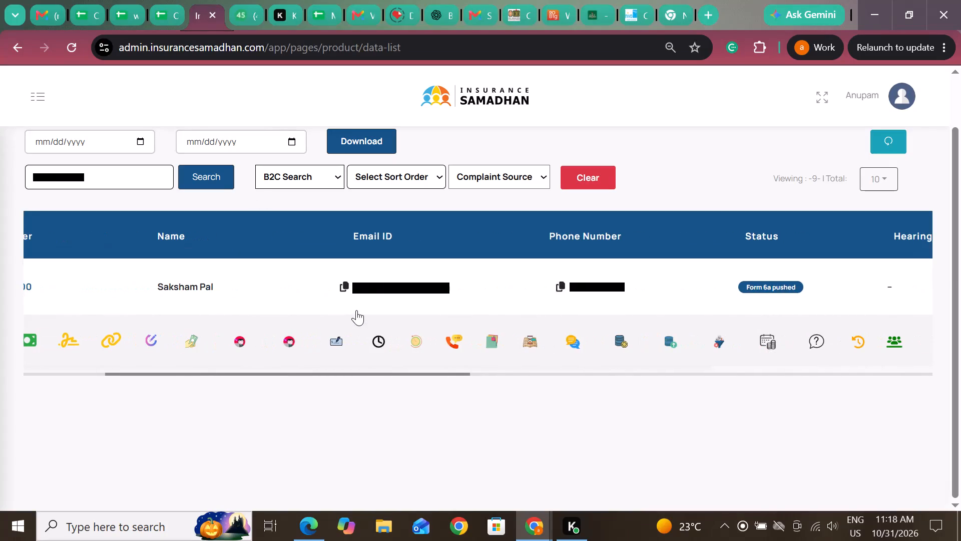
{"action": "scroll", "coordinate": [326, 317], "scroll_direction": "left", "scroll_amount": 1}
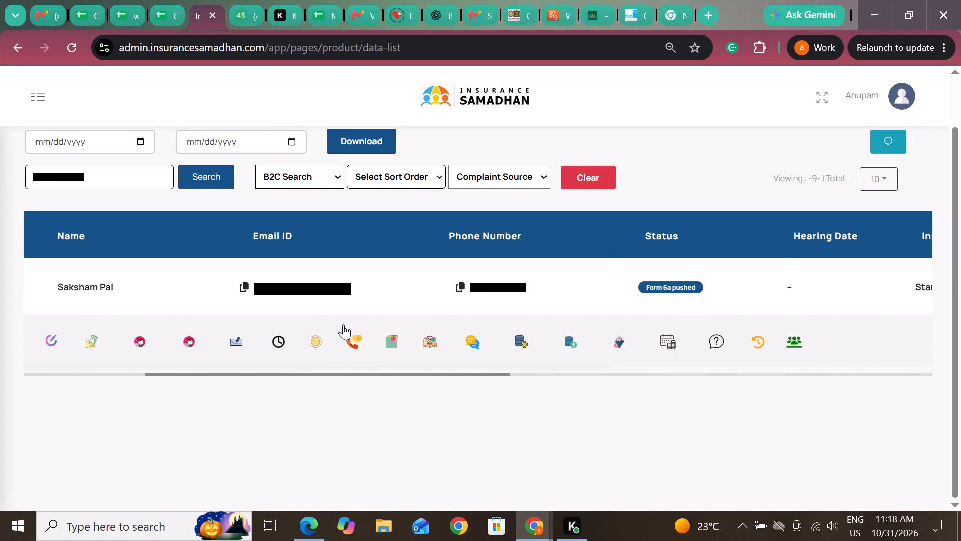
{"action": "scroll", "coordinate": [343, 324], "scroll_direction": "left", "scroll_amount": 1}
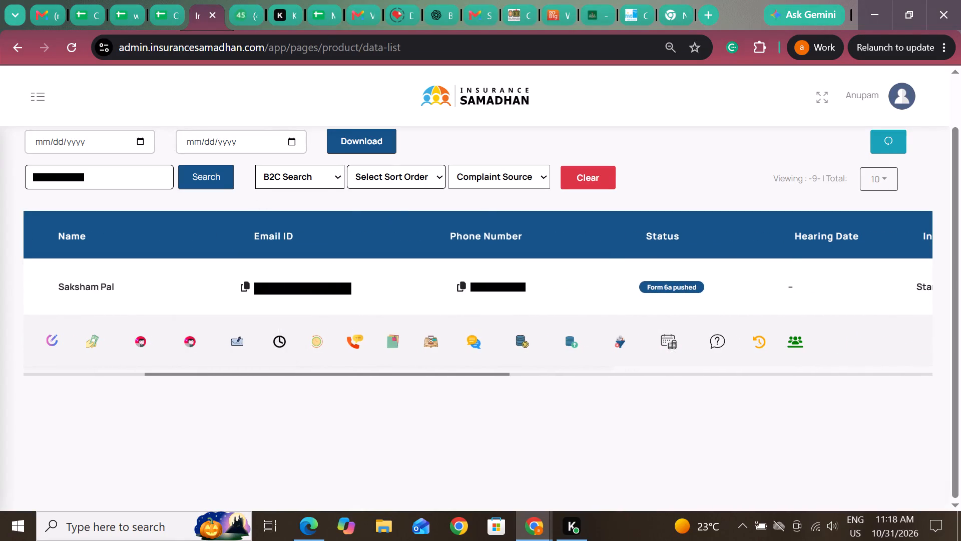
{"action": "scroll", "coordinate": [286, 288], "scroll_direction": "right", "scroll_amount": 2}
{"action": "scroll", "coordinate": [423, 283], "scroll_direction": "left", "scroll_amount": 1}
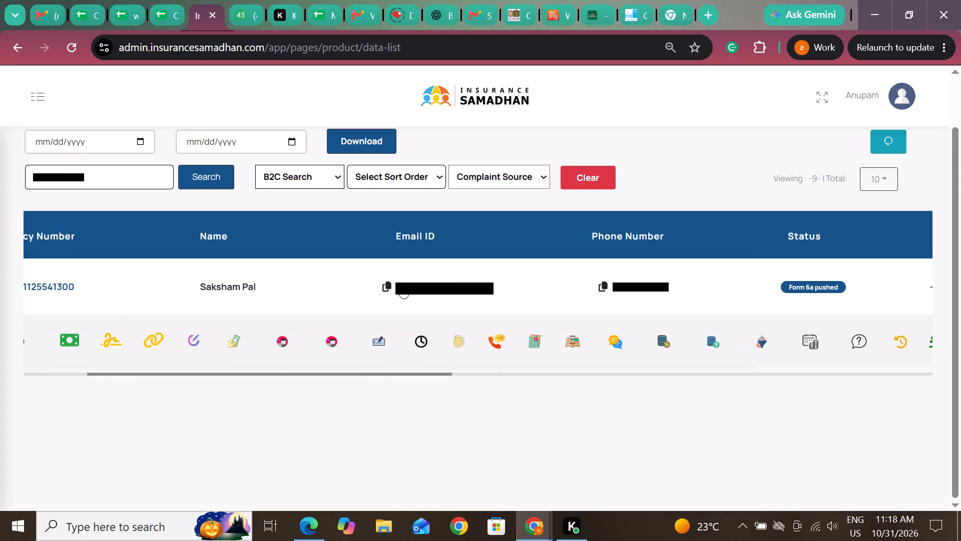
{"action": "scroll", "coordinate": [401, 283], "scroll_direction": "left", "scroll_amount": 3}
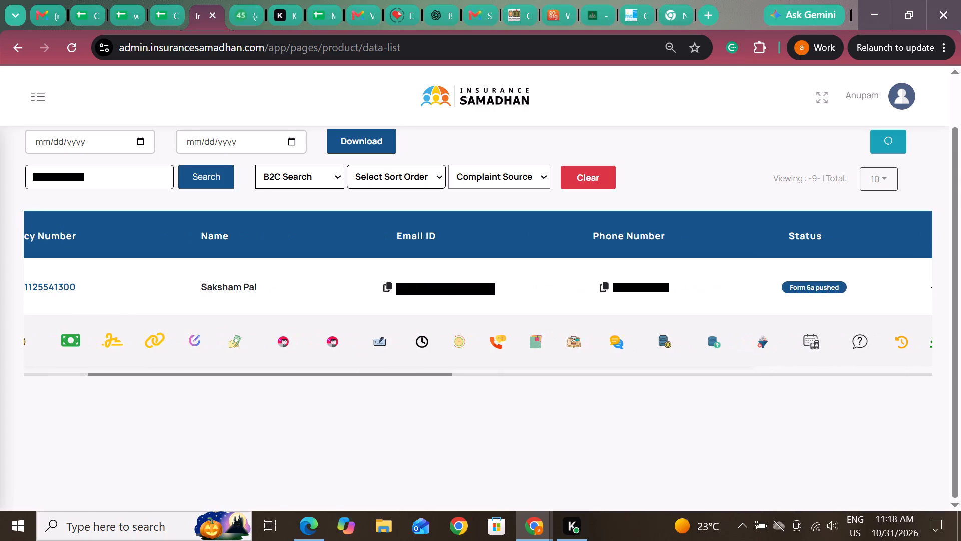
{"action": "scroll", "coordinate": [409, 292], "scroll_direction": "left", "scroll_amount": 1}
{"action": "left_click", "coordinate": [475, 337]}
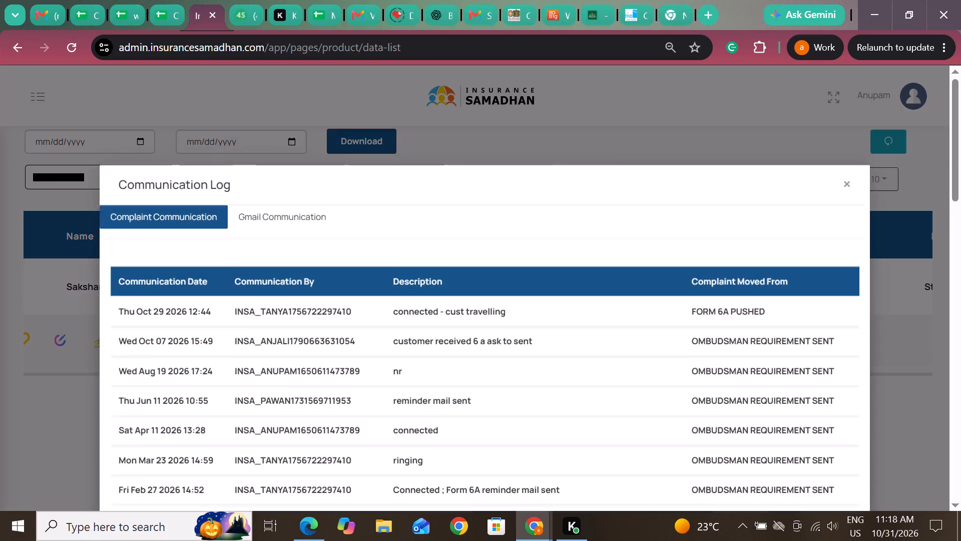
{"action": "scroll", "coordinate": [342, 302], "scroll_direction": "up", "scroll_amount": 6}
{"action": "left_click", "coordinate": [262, 119]}
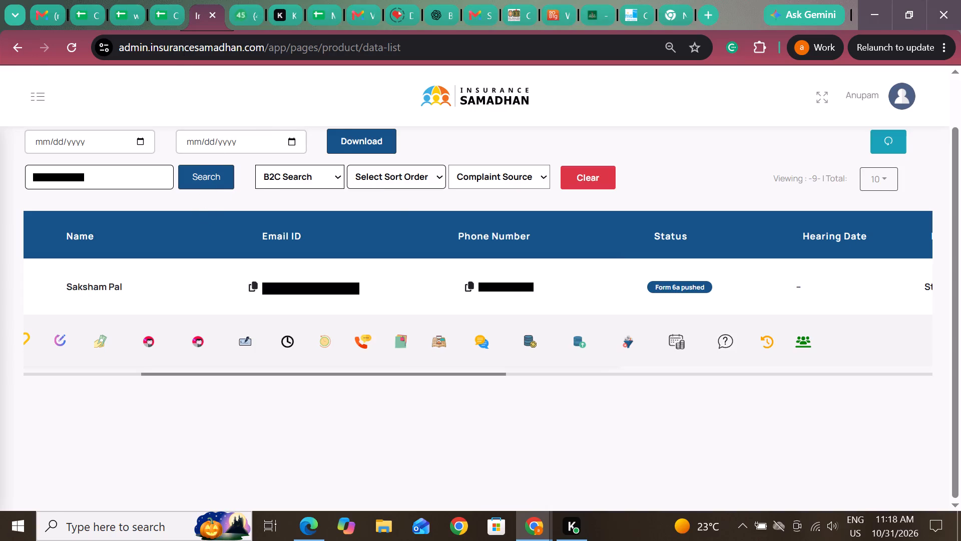
Collapse and re-expand the case's action row, recheck the entries in its Communication Log, and close the log.
{"action": "left_click", "coordinate": [138, 292]}
{"action": "scroll", "coordinate": [331, 283], "scroll_direction": "left", "scroll_amount": 1}
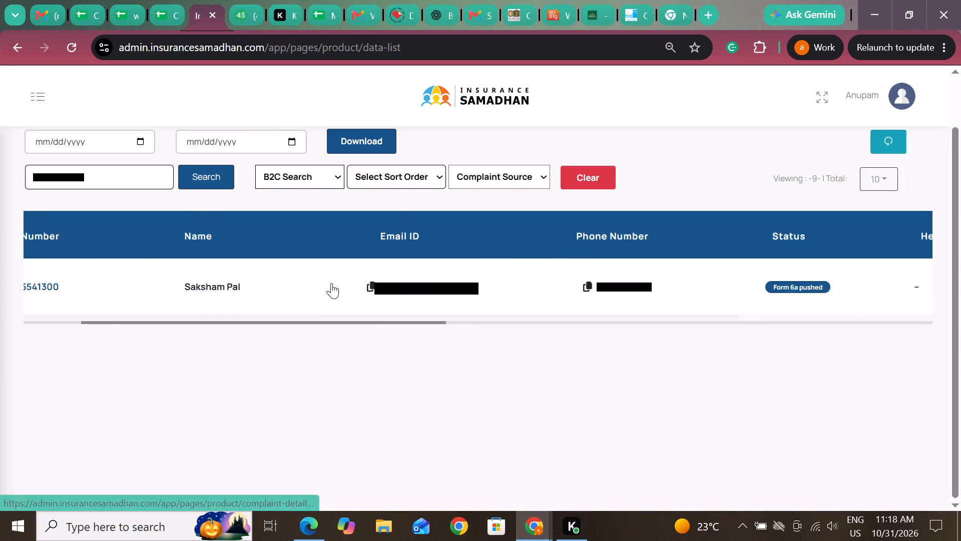
{"action": "scroll", "coordinate": [331, 283], "scroll_direction": "left", "scroll_amount": 1}
{"action": "left_click", "coordinate": [520, 304]}
{"action": "scroll", "coordinate": [520, 304], "scroll_direction": "left", "scroll_amount": 1}
{"action": "scroll", "coordinate": [545, 335], "scroll_direction": "left", "scroll_amount": 1}
{"action": "left_click", "coordinate": [545, 335]}
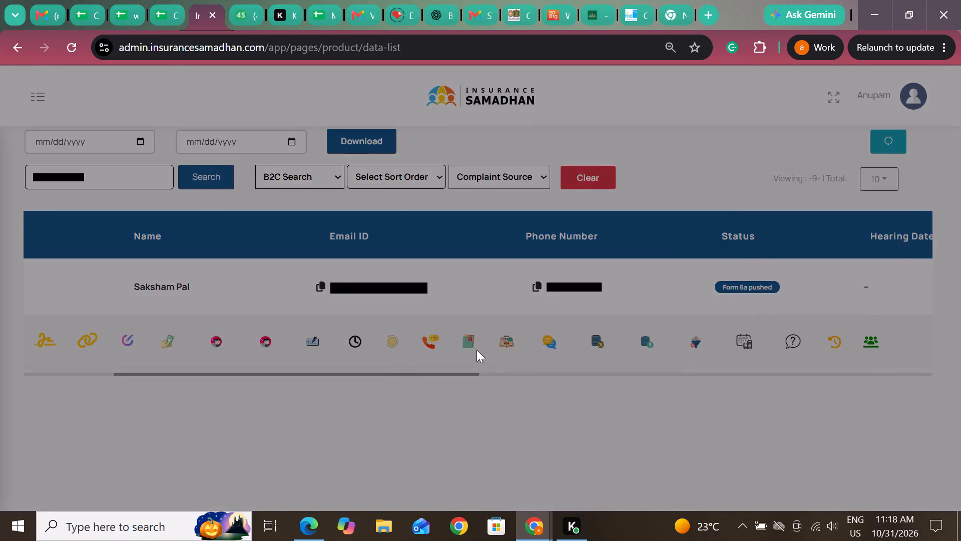
{"action": "scroll", "coordinate": [363, 351], "scroll_direction": "left", "scroll_amount": 1}
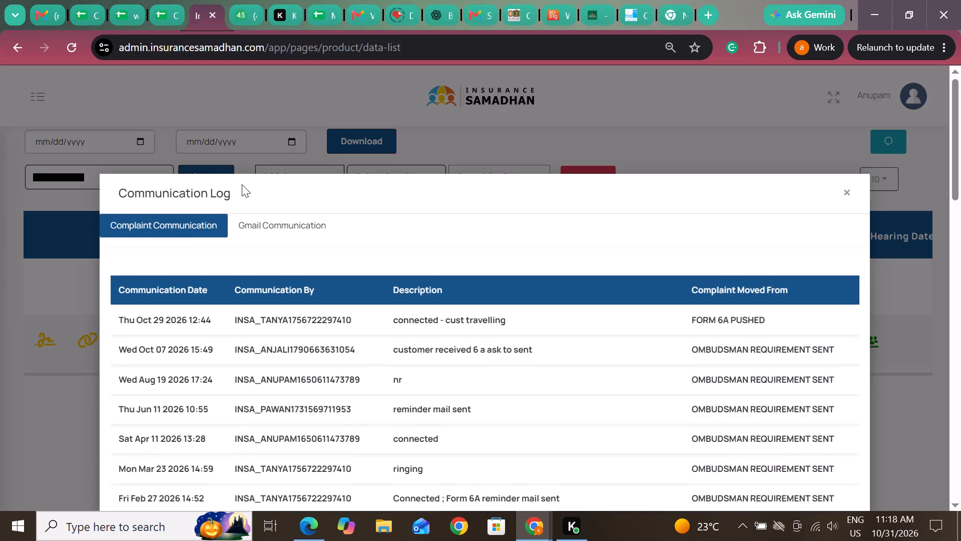
{"action": "left_click", "coordinate": [160, 125]}
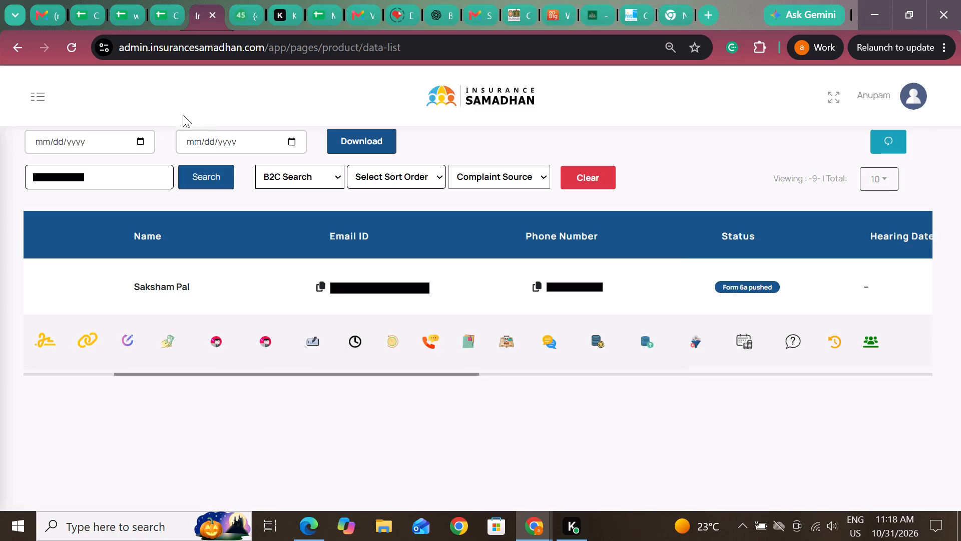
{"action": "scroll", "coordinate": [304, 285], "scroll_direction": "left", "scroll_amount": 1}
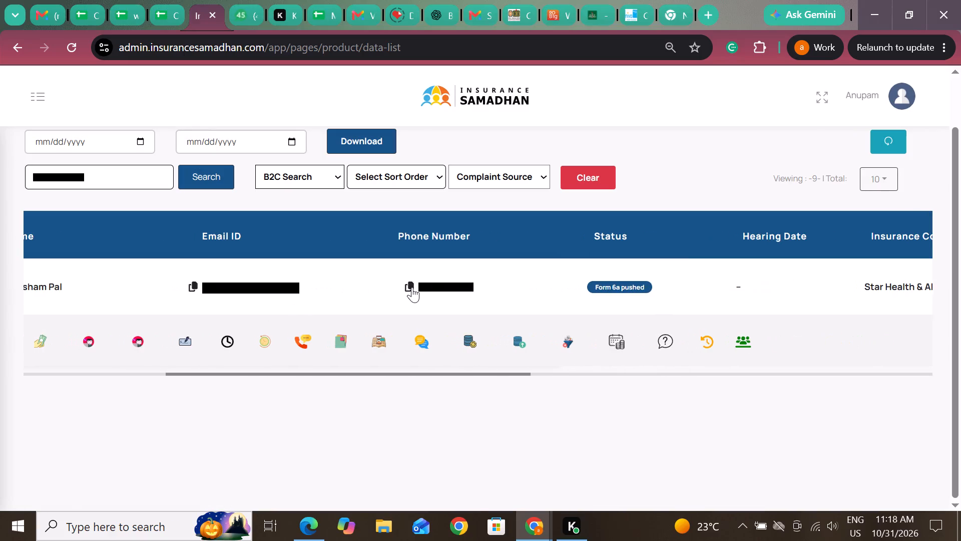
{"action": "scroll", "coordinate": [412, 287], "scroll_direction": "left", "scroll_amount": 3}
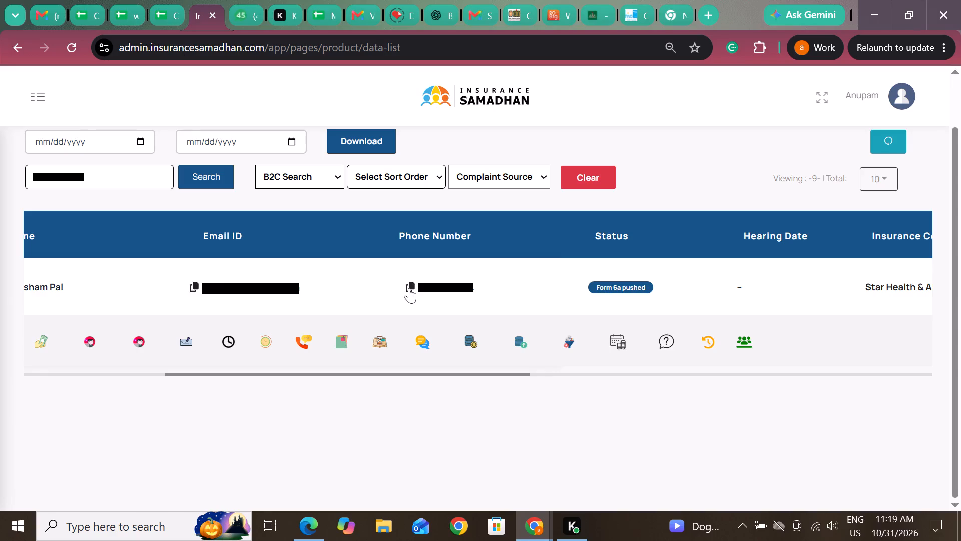
Search Google in a new browser tab for "tasneem king kong bomb aligarh".
{"action": "left_click", "coordinate": [707, 14]}
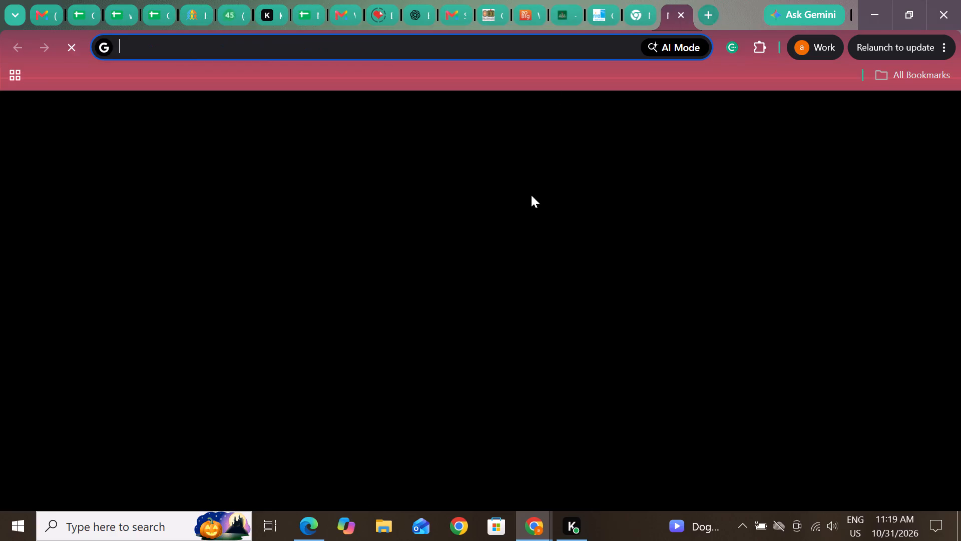
{"action": "left_click", "coordinate": [430, 313]}
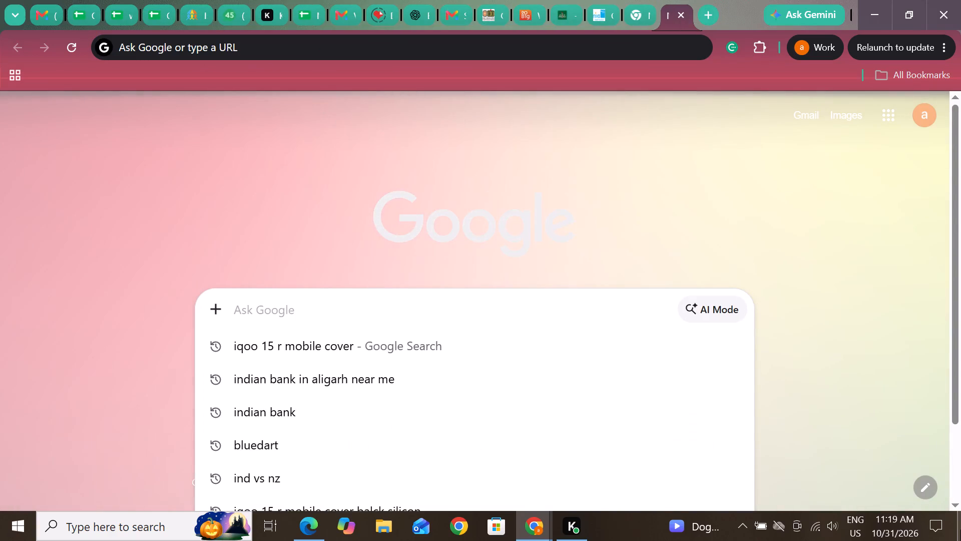
{"action": "type", "text": "tasneem"}
{"action": "key", "text": "space"}
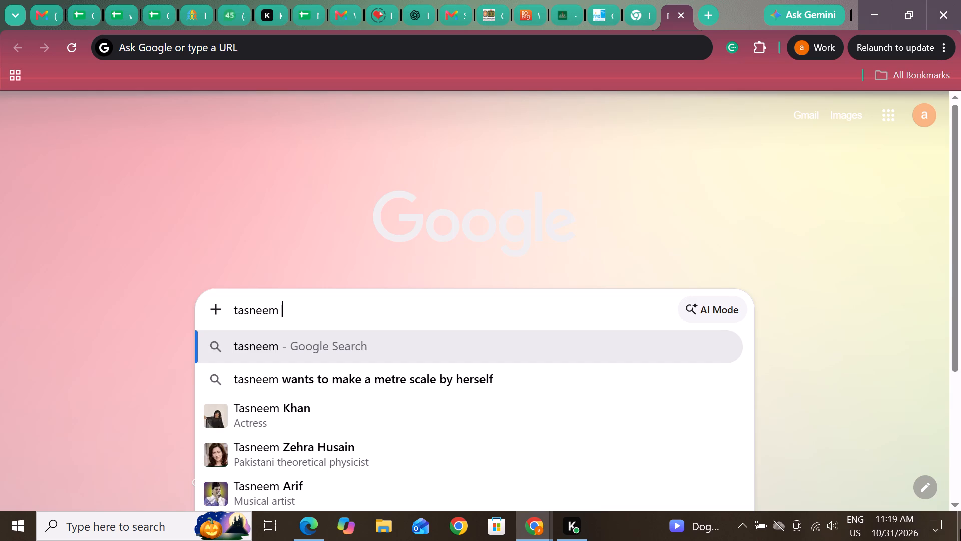
{"action": "type", "text": "king"}
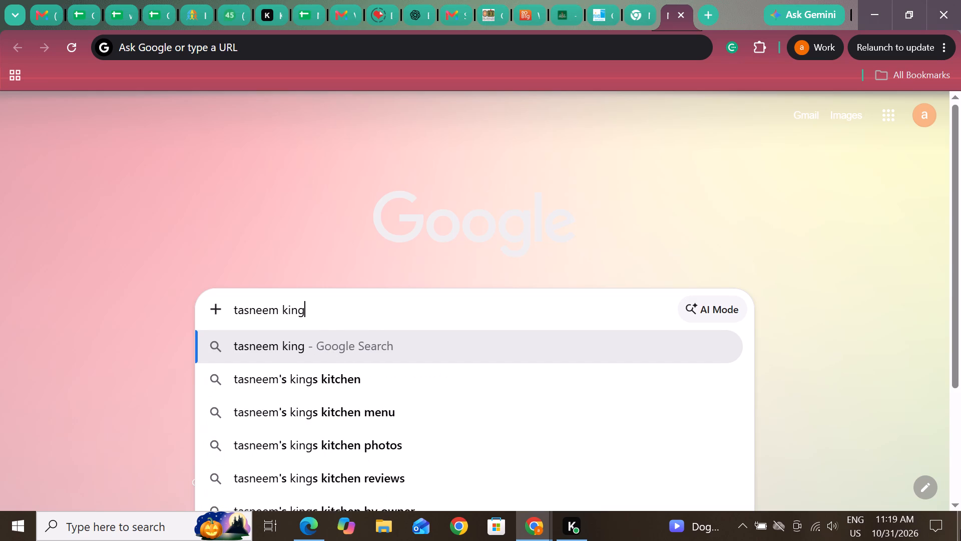
{"action": "key", "text": "space"}
{"action": "type", "text": "kong"}
{"action": "key", "text": "space"}
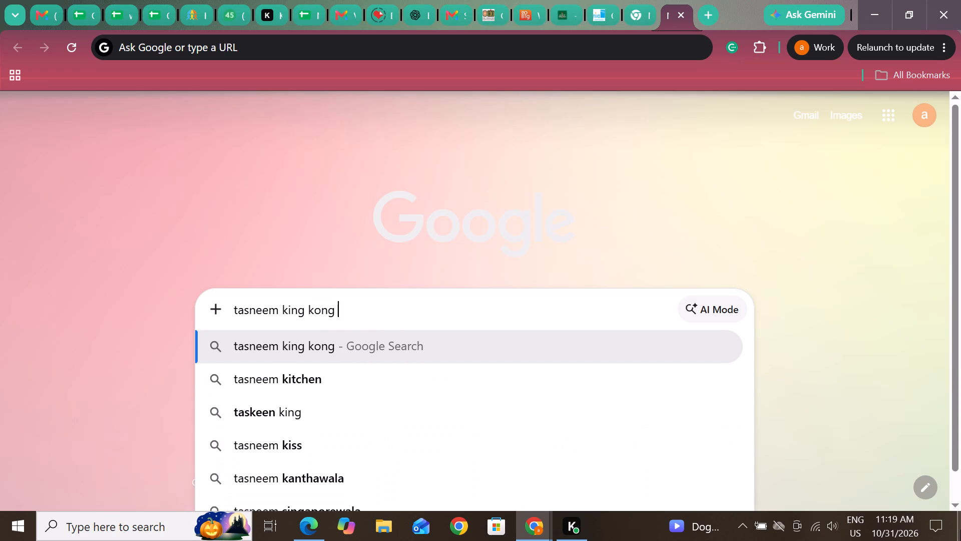
{"action": "type", "text": "bom"}
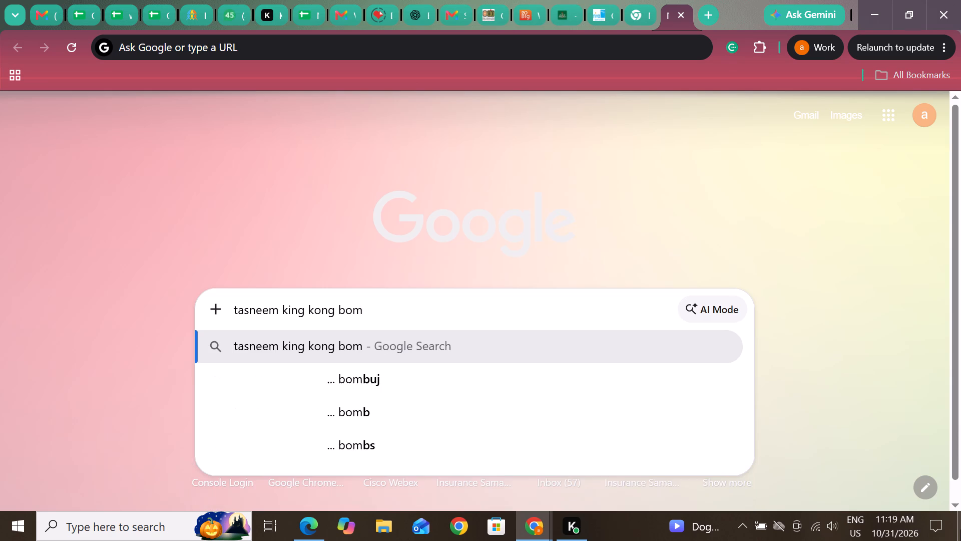
{"action": "type", "text": "b"}
{"action": "key", "text": "space"}
{"action": "type", "text": "aligar"}
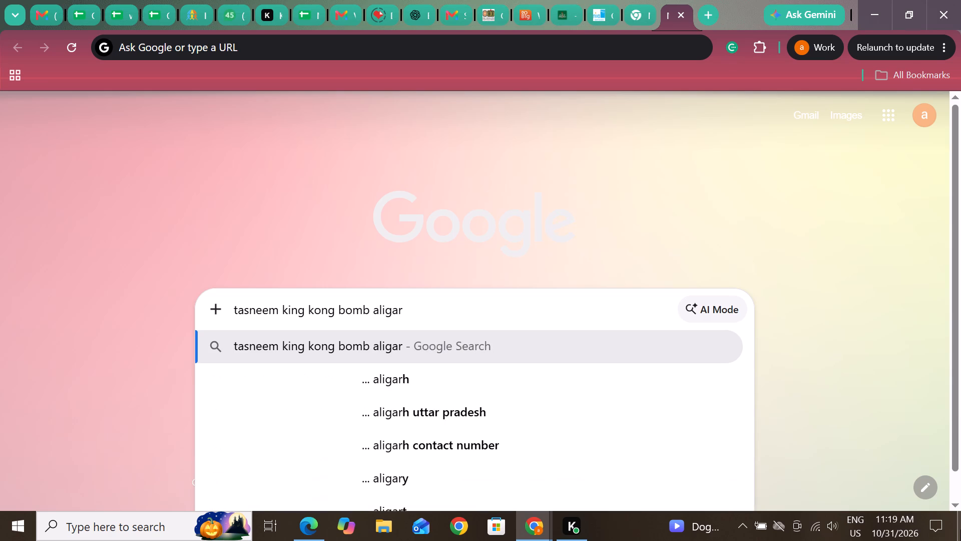
{"action": "key", "text": "h"}
{"action": "key", "text": "Return"}
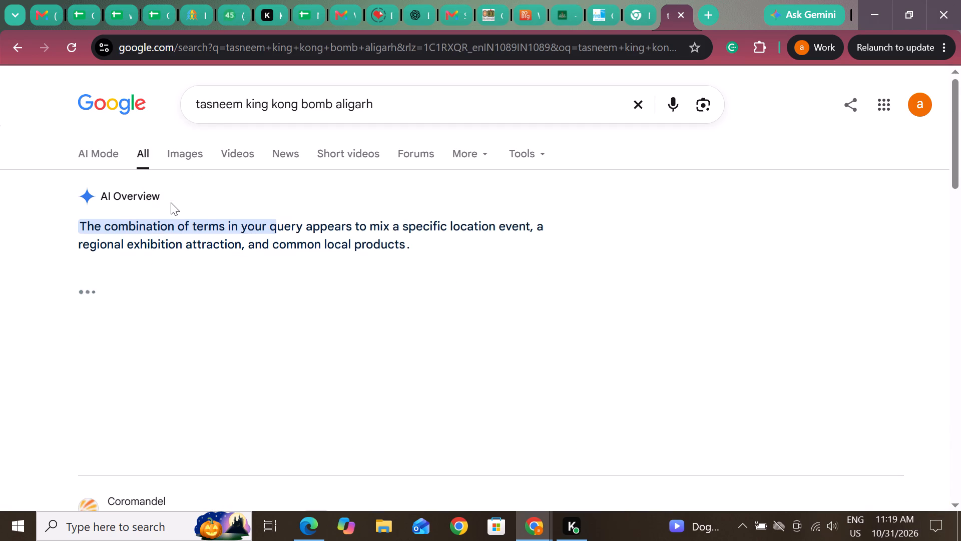
Expand the AI Overview, look through the search results for the firecracker query, and close the search tab.
{"action": "scroll", "coordinate": [172, 205], "scroll_direction": "down", "scroll_amount": 2}
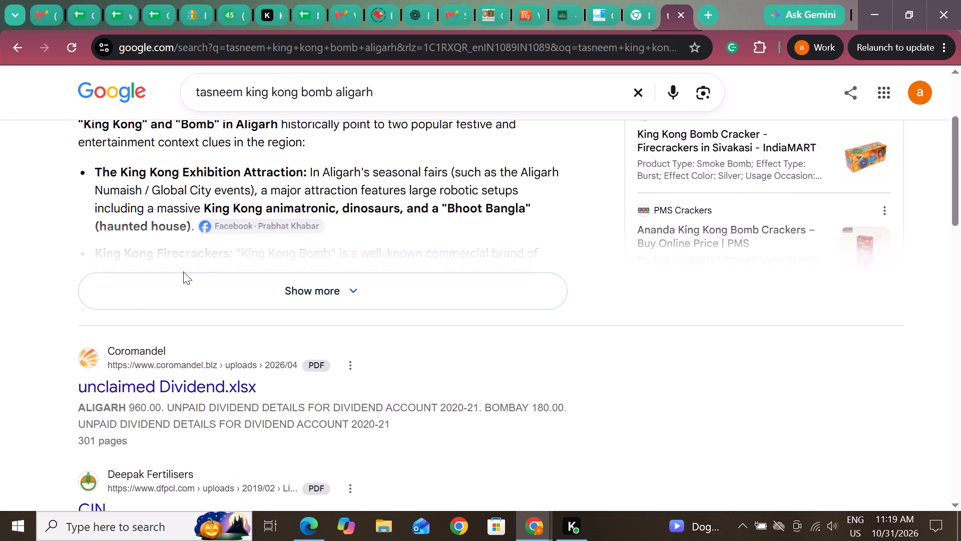
{"action": "left_click", "coordinate": [188, 286]}
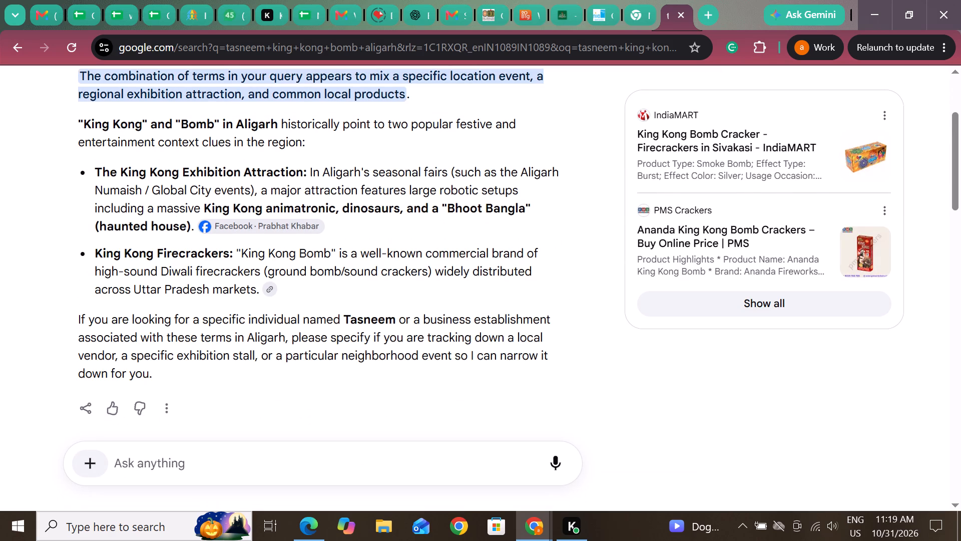
{"action": "scroll", "coordinate": [161, 212], "scroll_direction": "down", "scroll_amount": 7}
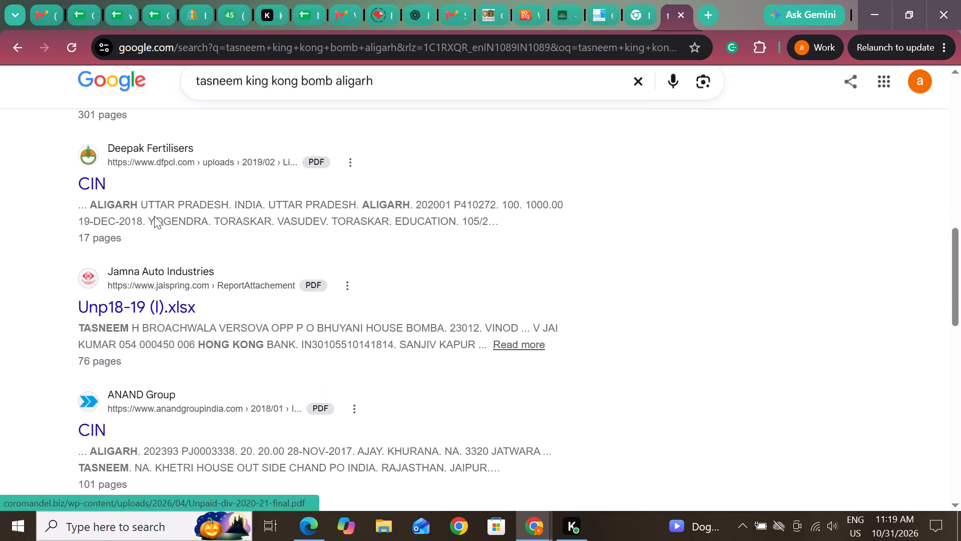
{"action": "scroll", "coordinate": [154, 216], "scroll_direction": "down", "scroll_amount": 5}
{"action": "scroll", "coordinate": [154, 216], "scroll_direction": "up", "scroll_amount": 20}
{"action": "scroll", "coordinate": [154, 216], "scroll_direction": "up", "scroll_amount": 3}
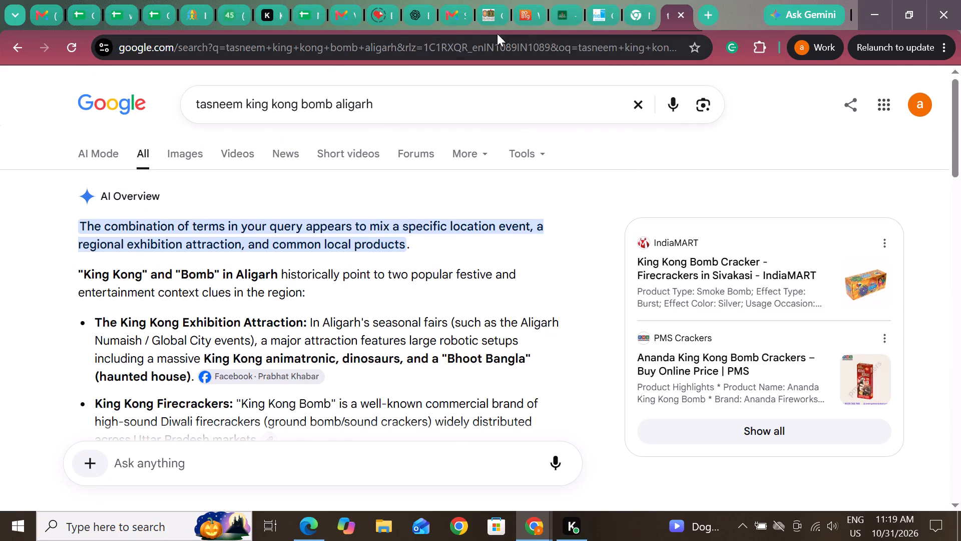
{"action": "left_click", "coordinate": [679, 20]}
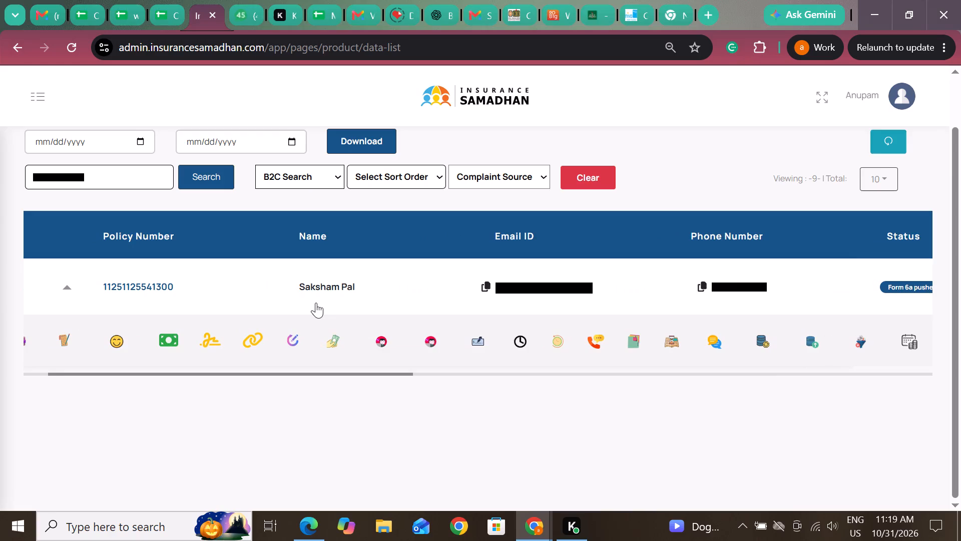
Copy the customer's phone number from the Form 6A pushed case and call it with the Smartflo dialer.
{"action": "scroll", "coordinate": [422, 291], "scroll_direction": "left", "scroll_amount": 3}
{"action": "left_click", "coordinate": [417, 287]}
{"action": "scroll", "coordinate": [417, 287], "scroll_direction": "left", "scroll_amount": 1}
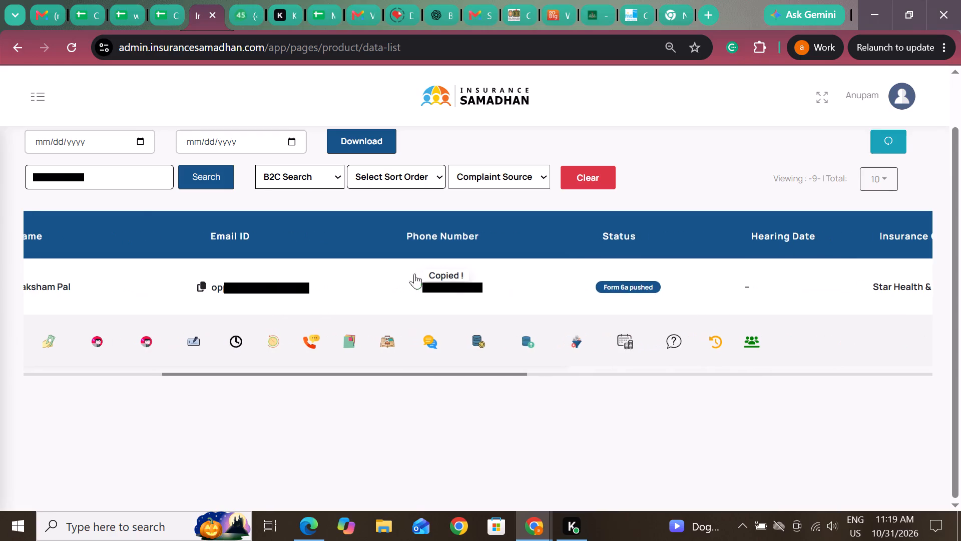
{"action": "left_click", "coordinate": [558, 23]}
{"action": "double_click", "coordinate": [437, 161], "text": "ctrl"}
{"action": "key", "text": "ctrl+v"}
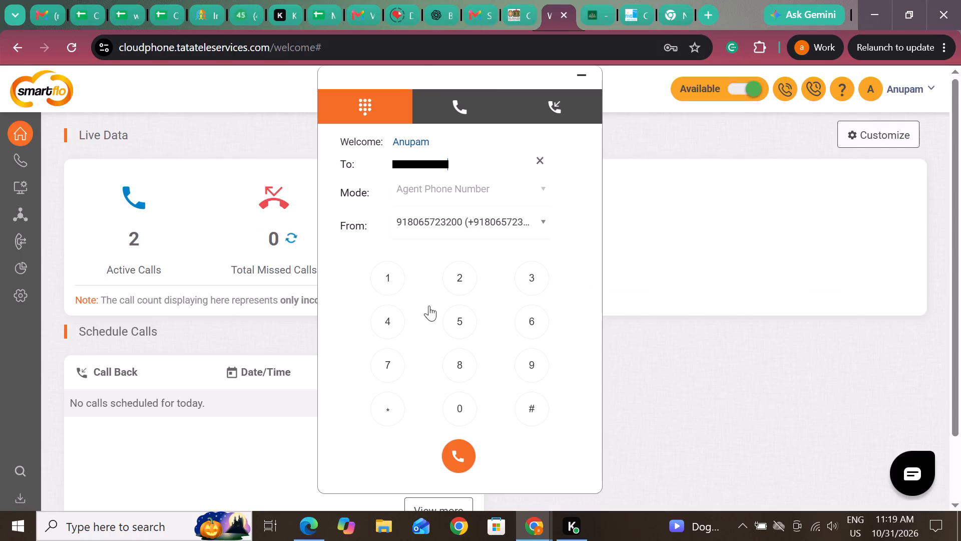
{"action": "left_click", "coordinate": [458, 458]}
{"action": "scroll", "coordinate": [157, 32], "scroll_direction": "up", "scroll_amount": 4}
Return to the Insurance Samadhan case list and look over the called customer's case row.
{"action": "left_click", "coordinate": [195, 16]}
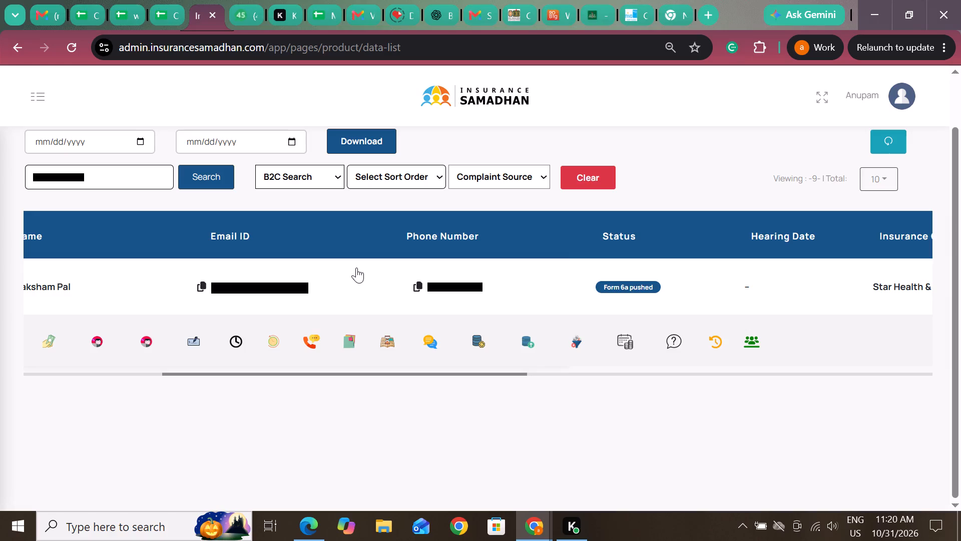
{"action": "scroll", "coordinate": [259, 286], "scroll_direction": "right", "scroll_amount": 2}
{"action": "scroll", "coordinate": [259, 286], "scroll_direction": "left", "scroll_amount": 1}
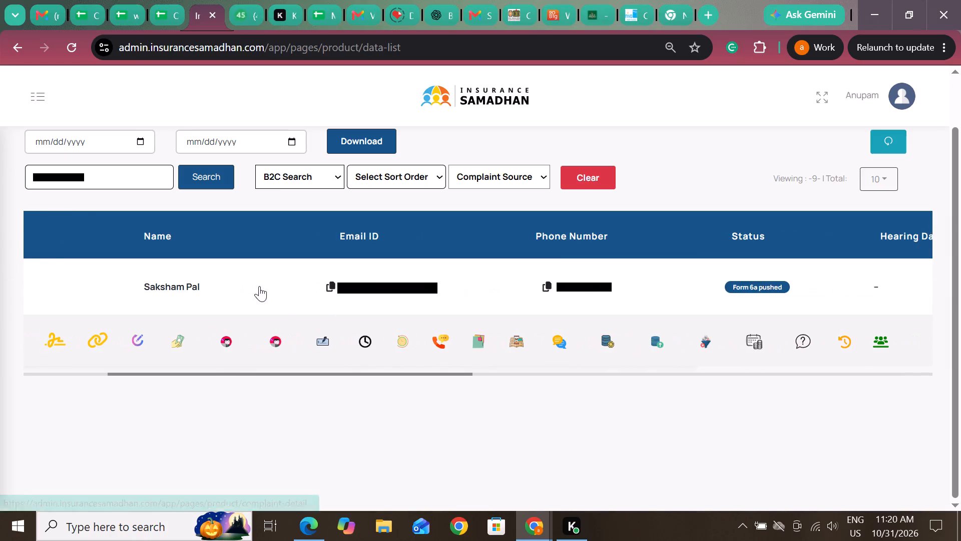
{"action": "scroll", "coordinate": [259, 286], "scroll_direction": "left", "scroll_amount": 1}
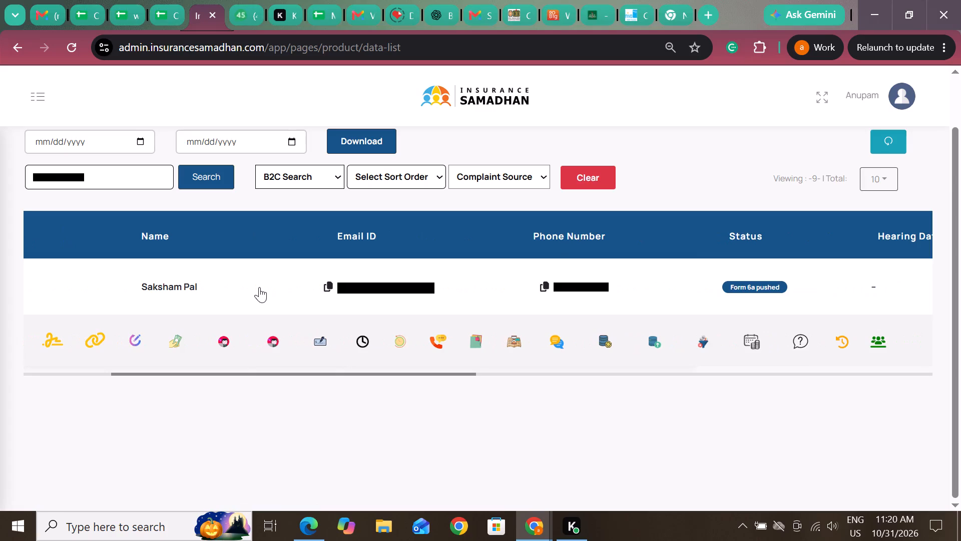
{"action": "scroll", "coordinate": [259, 291], "scroll_direction": "right", "scroll_amount": 1}
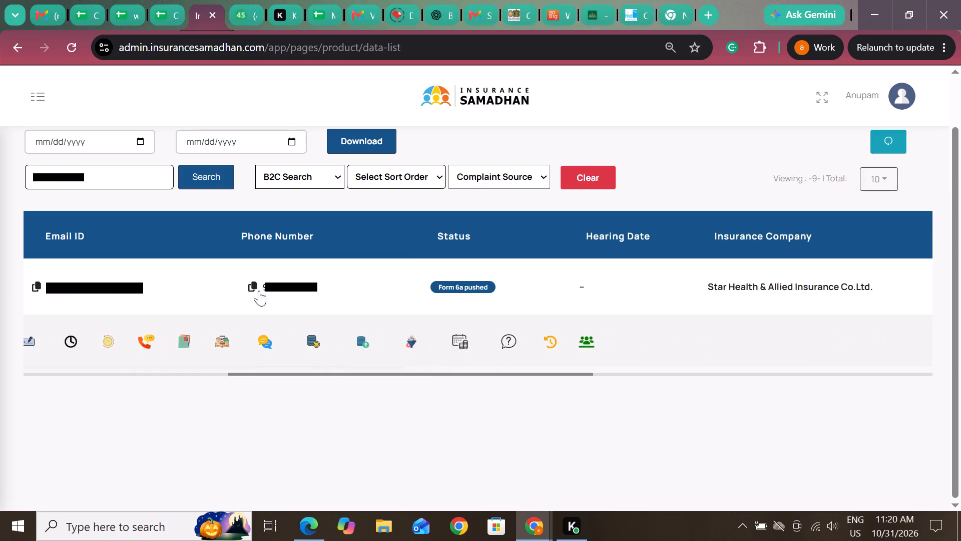
{"action": "scroll", "coordinate": [259, 291], "scroll_direction": "right", "scroll_amount": 1}
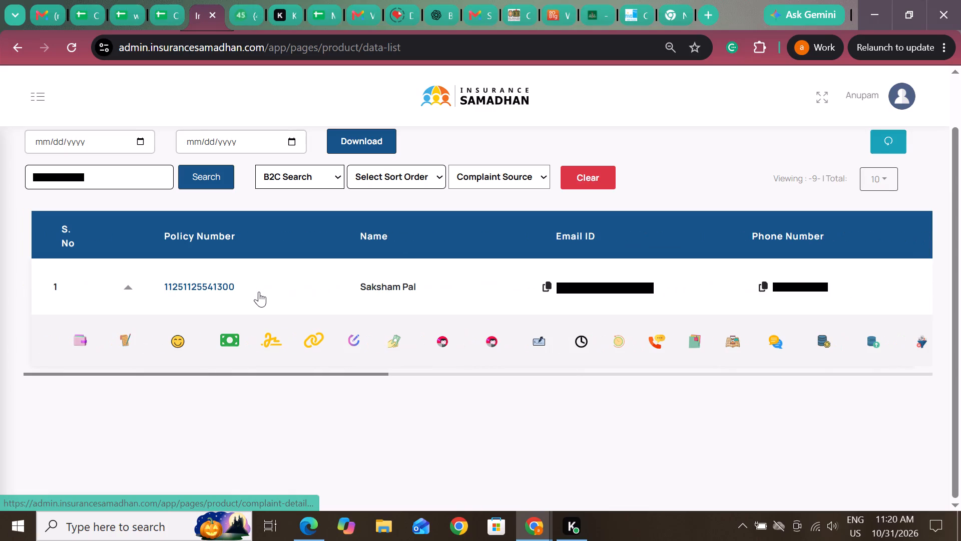
{"action": "scroll", "coordinate": [259, 292], "scroll_direction": "left", "scroll_amount": 2}
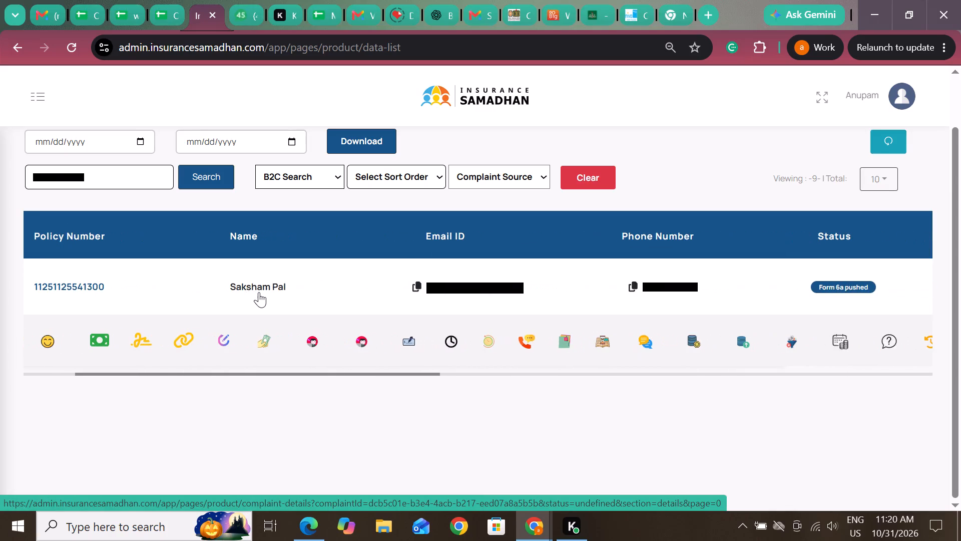
Open the called customer's complaint and set "Form 6A submitted via" to Email in the Ombudsman section's Form 6A Data.
{"action": "scroll", "coordinate": [259, 292], "scroll_direction": "left", "scroll_amount": 1}
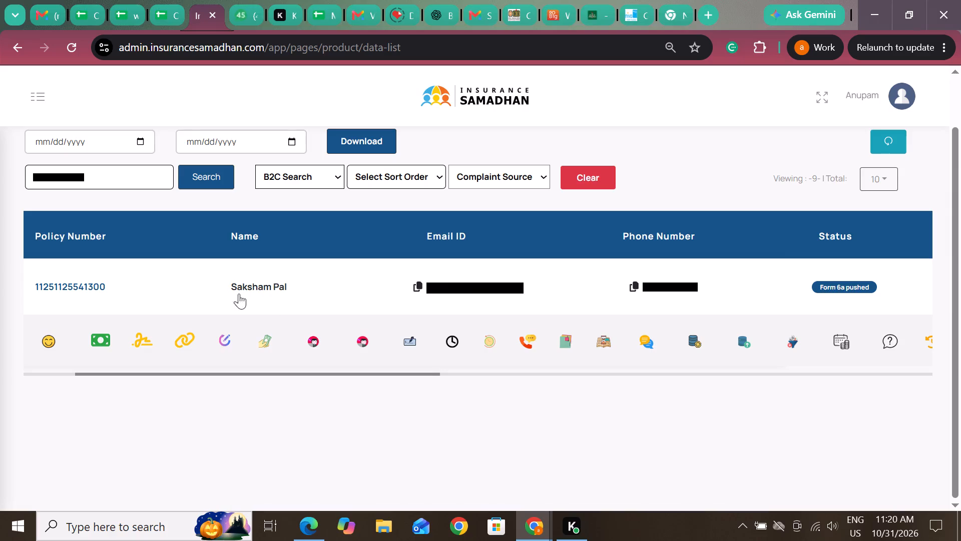
{"action": "left_click", "coordinate": [95, 289]}
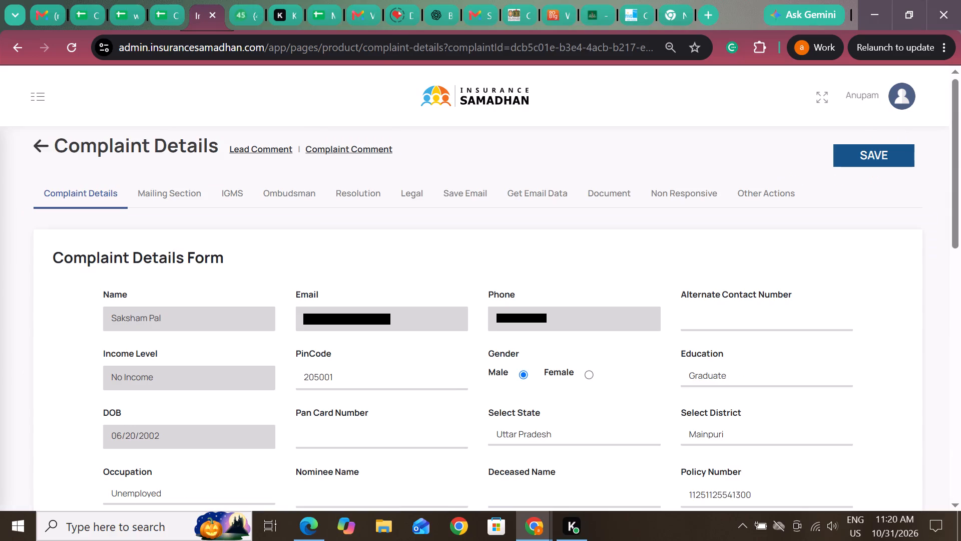
{"action": "left_click", "coordinate": [294, 190]}
{"action": "scroll", "coordinate": [366, 190], "scroll_direction": "down", "scroll_amount": 5}
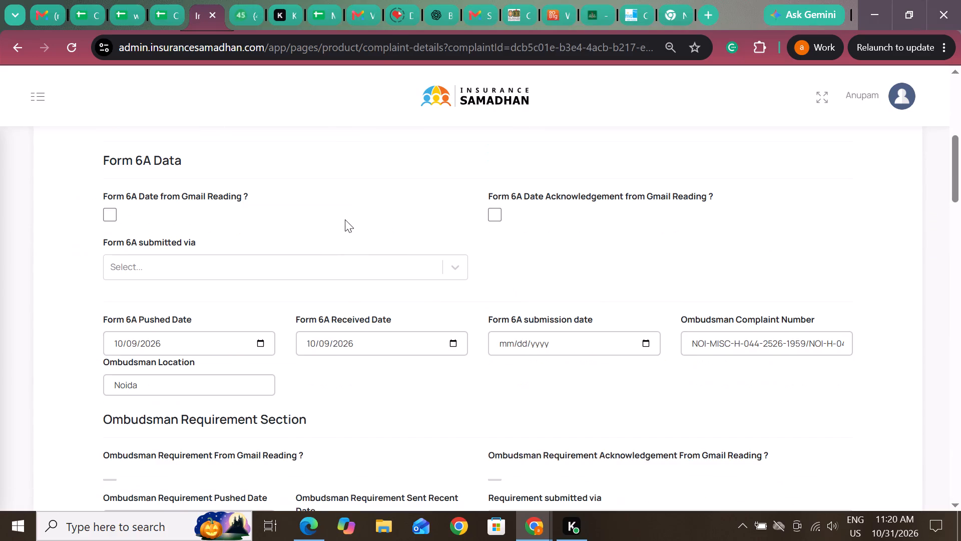
{"action": "left_click", "coordinate": [261, 276]}
{"action": "left_click", "coordinate": [210, 298]}
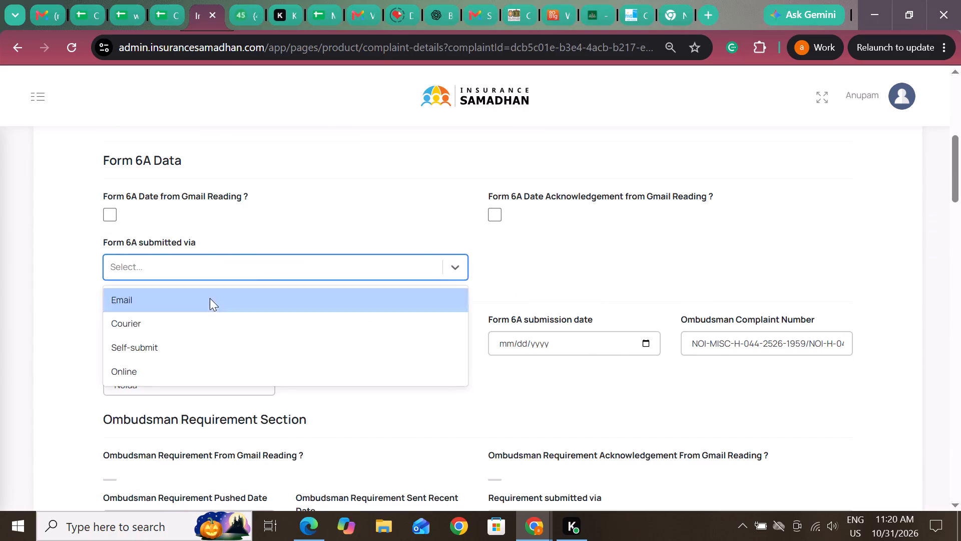
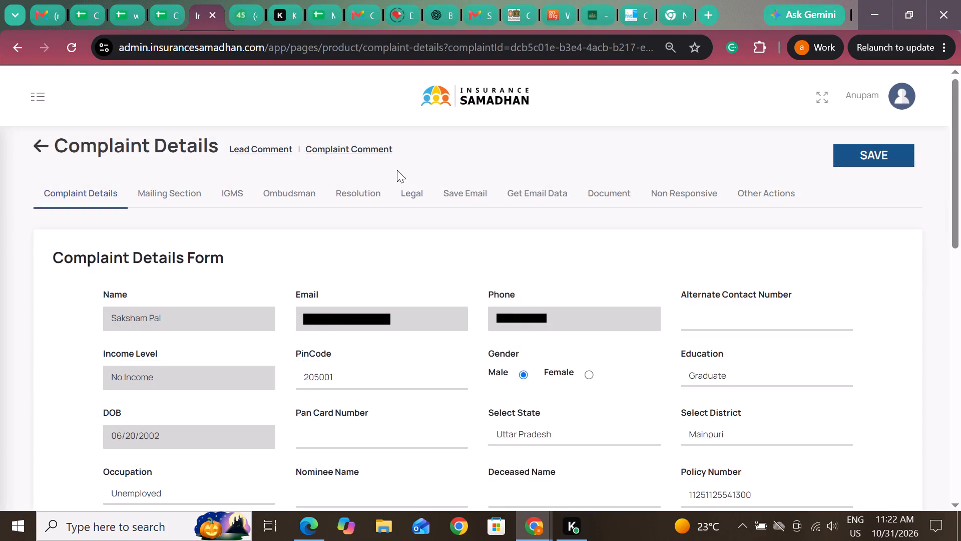
Add the comment "cx will submit 6a" to the complaint's communication log, check the log, and close it.
{"action": "left_click", "coordinate": [387, 149]}
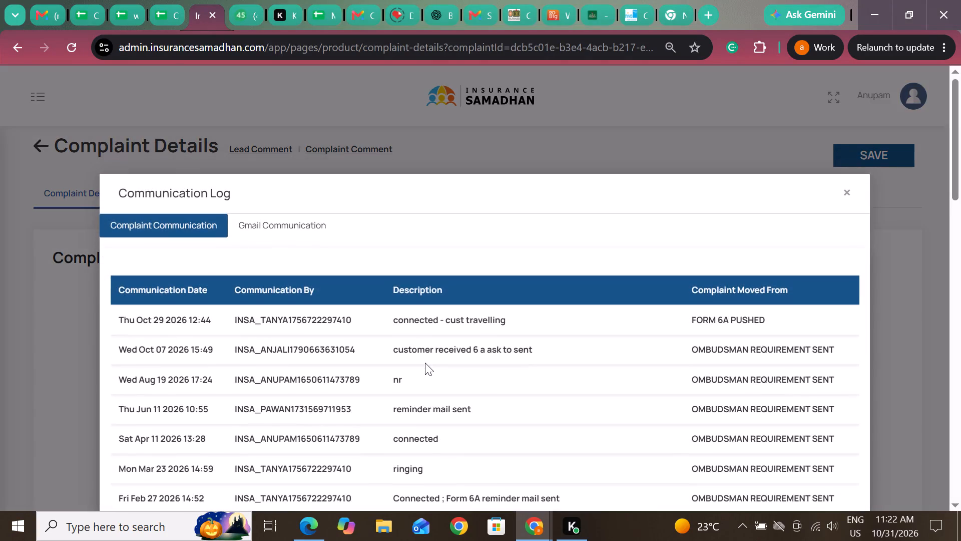
{"action": "scroll", "coordinate": [488, 355], "scroll_direction": "down", "scroll_amount": 7}
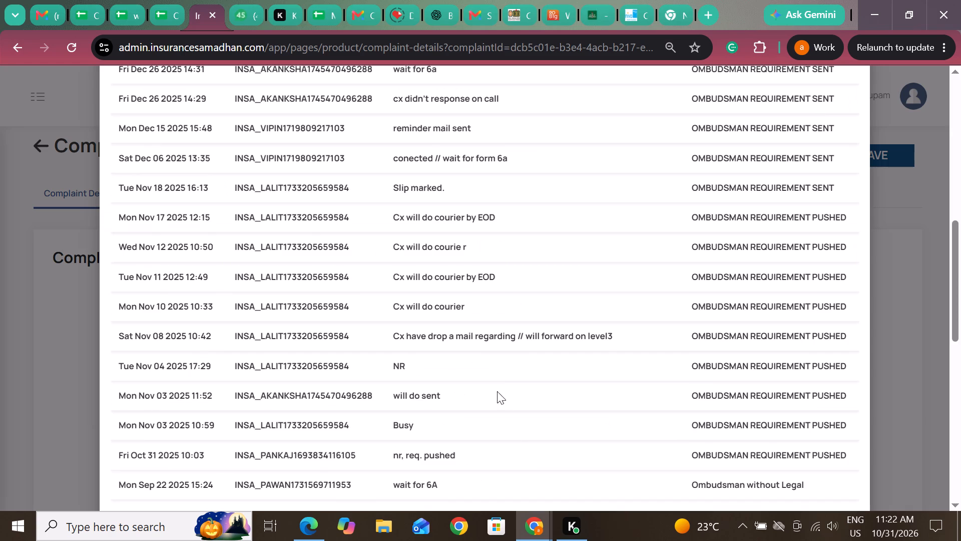
{"action": "scroll", "coordinate": [539, 462], "scroll_direction": "down", "scroll_amount": 10}
{"action": "left_click", "coordinate": [537, 484]}
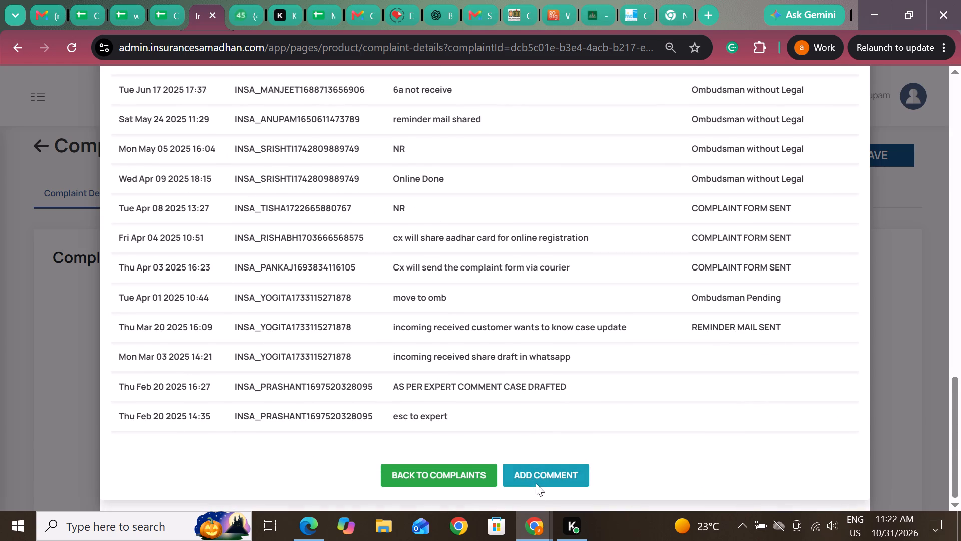
{"action": "left_click", "coordinate": [508, 366]}
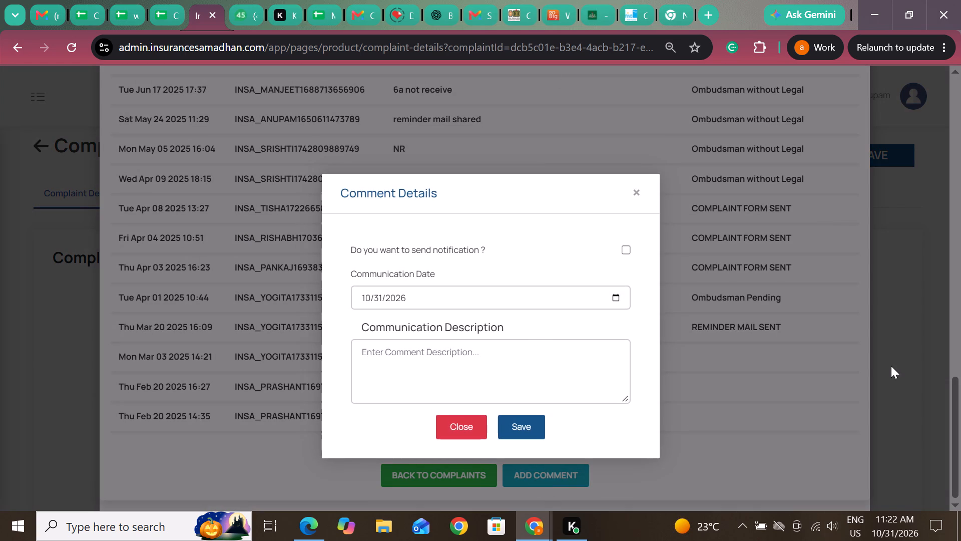
{"action": "type", "text": "will sub"}
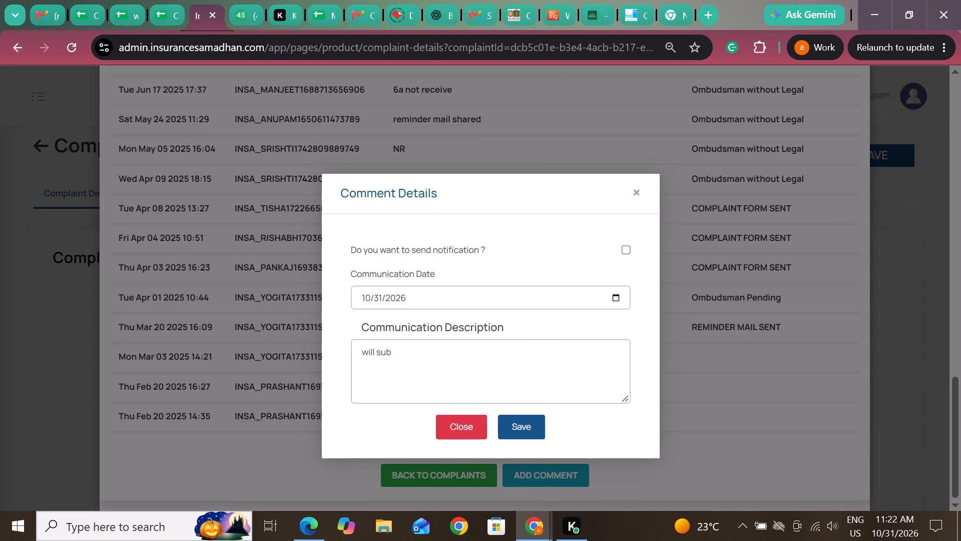
{"action": "key", "text": "BackSpace"}
{"action": "key", "text": "BackSpace"}
{"action": "key", "text": "BackSpace"}
{"action": "key", "text": "BackSpace"}
{"action": "key", "text": "BackSpace"}
{"action": "key", "text": "BackSpace"}
{"action": "key", "text": "BackSpace"}
{"action": "key", "text": "BackSpace"}
{"action": "key", "text": "BackSpace"}
{"action": "key", "text": "BackSpace"}
{"action": "key", "text": "BackSpace"}
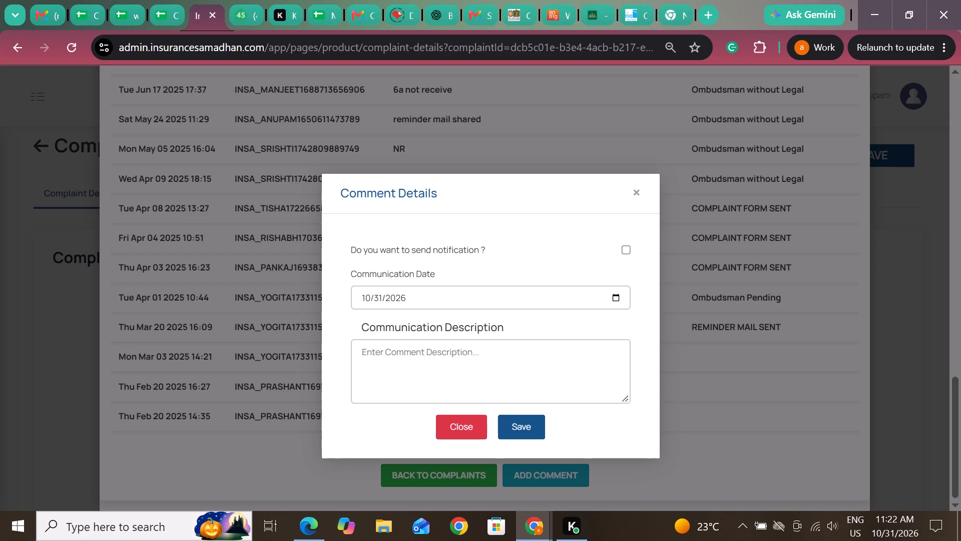
{"action": "type", "text": "cx will submit"}
{"action": "key", "text": "space"}
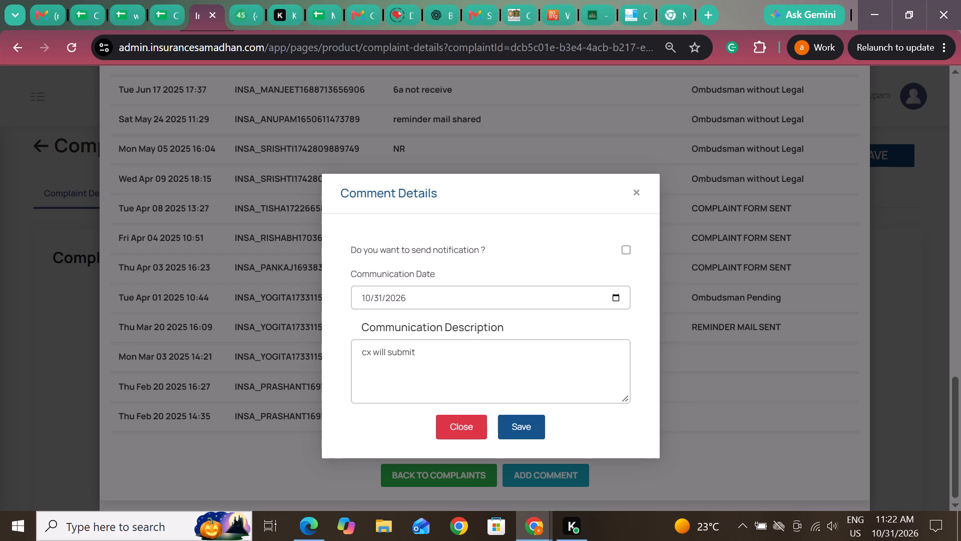
{"action": "type", "text": "6a"}
{"action": "key", "text": "space"}
{"action": "key", "text": "Tab"}
{"action": "key", "text": "Tab"}
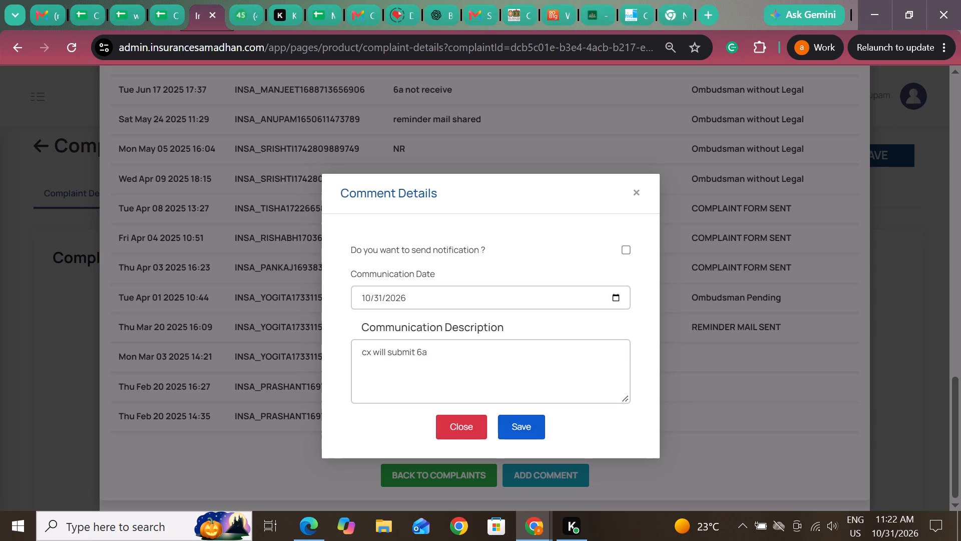
{"action": "key", "text": "Return"}
{"action": "scroll", "coordinate": [891, 366], "scroll_direction": "up", "scroll_amount": 7}
{"action": "scroll", "coordinate": [266, 118], "scroll_direction": "up", "scroll_amount": 4}
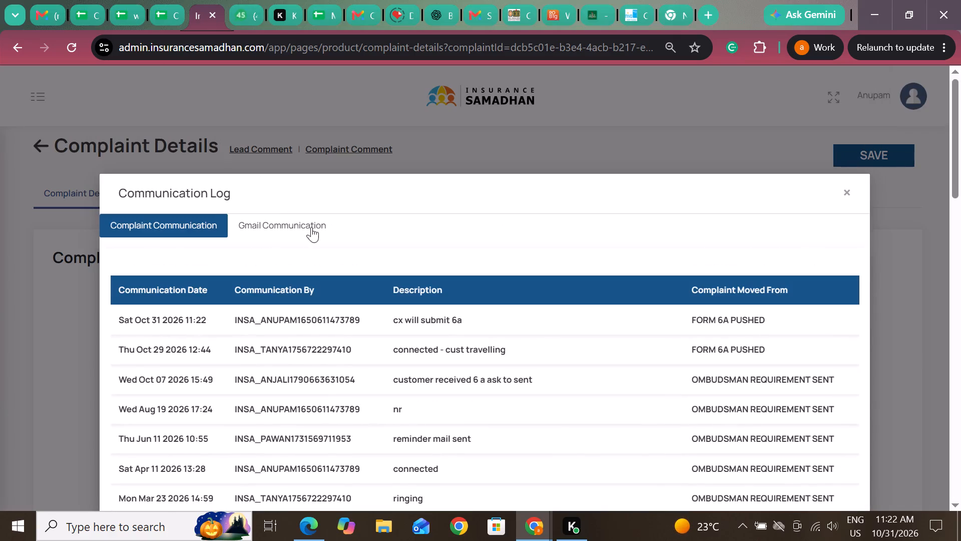
{"action": "scroll", "coordinate": [310, 219], "scroll_direction": "up", "scroll_amount": 5}
{"action": "left_click_drag", "start_coordinate": [249, 108], "coordinate": [236, 102]}
Record "will do submit" in column B of row 564 on the 6A pushed september sheet of the ombudsman worksheet.
{"action": "left_click", "coordinate": [92, 24]}
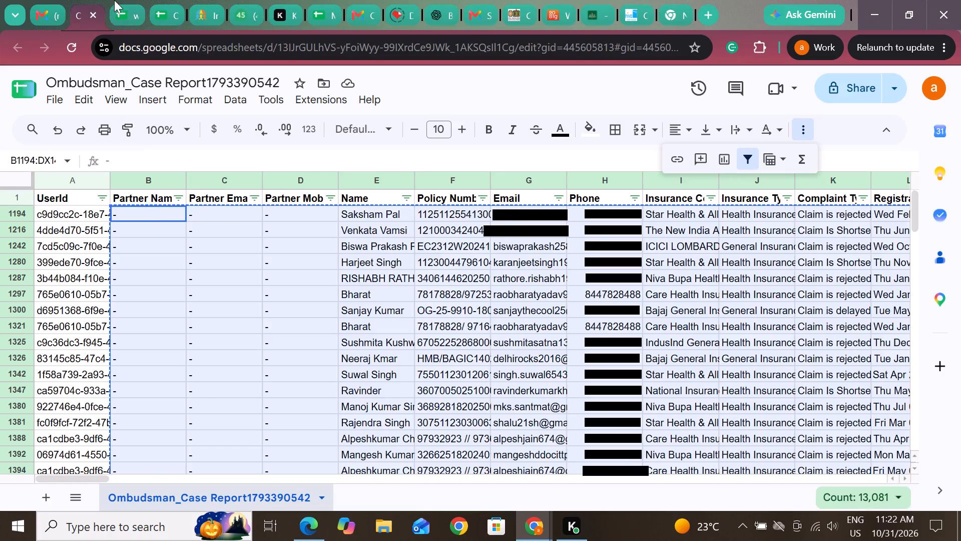
{"action": "left_click", "coordinate": [124, 11]}
{"action": "left_click", "coordinate": [131, 307]}
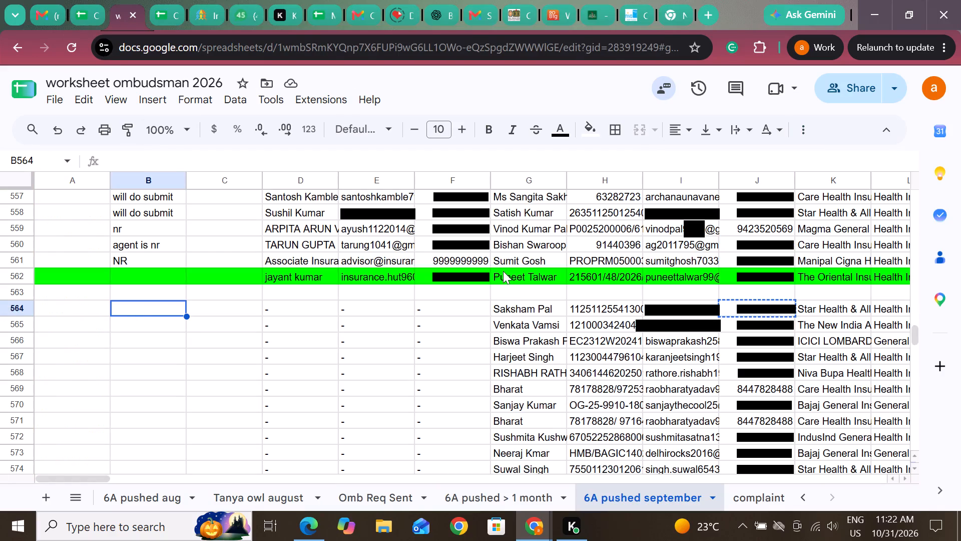
{"action": "key", "text": "q"}
{"action": "key", "text": "BackSpace"}
{"action": "key", "text": "w"}
{"action": "type", "text": "ill do s"}
{"action": "key", "text": "BackSpace"}
{"action": "key", "text": "BackSpace"}
{"action": "key", "text": "BackSpace"}
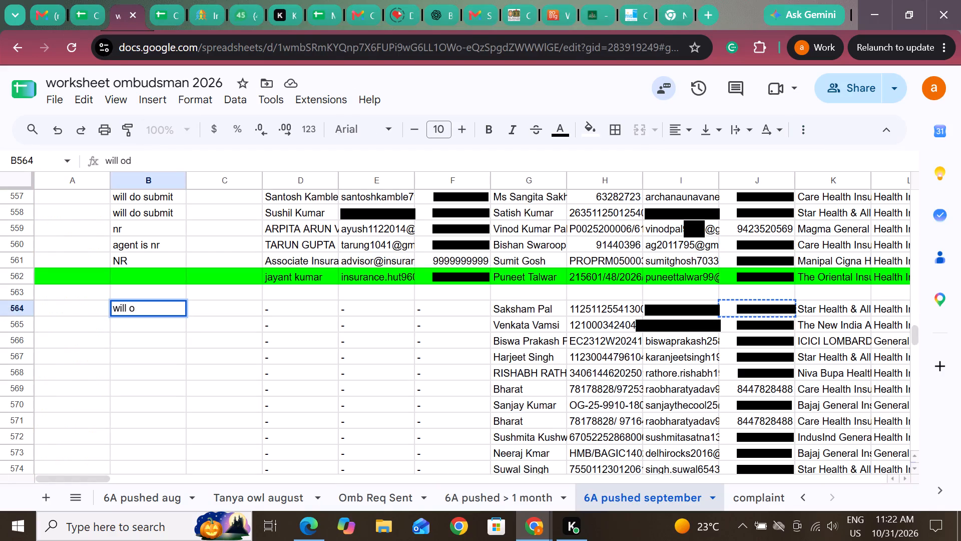
{"action": "key", "text": "BackSpace"}
{"action": "type", "text": "do"}
{"action": "key", "text": "space"}
{"action": "type", "text": "su"}
{"action": "type", "text": "bmit"}
{"action": "key", "text": "space"}
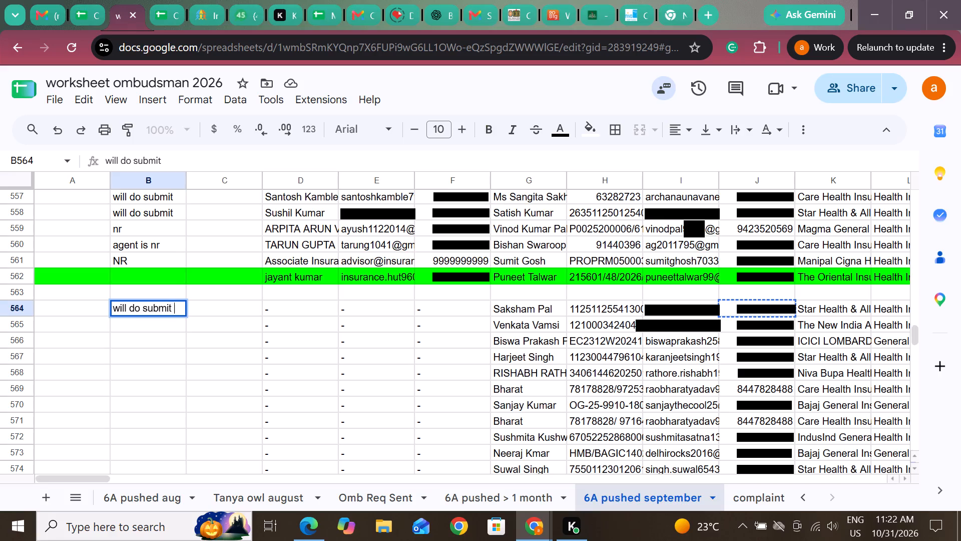
{"action": "key", "text": "Return"}
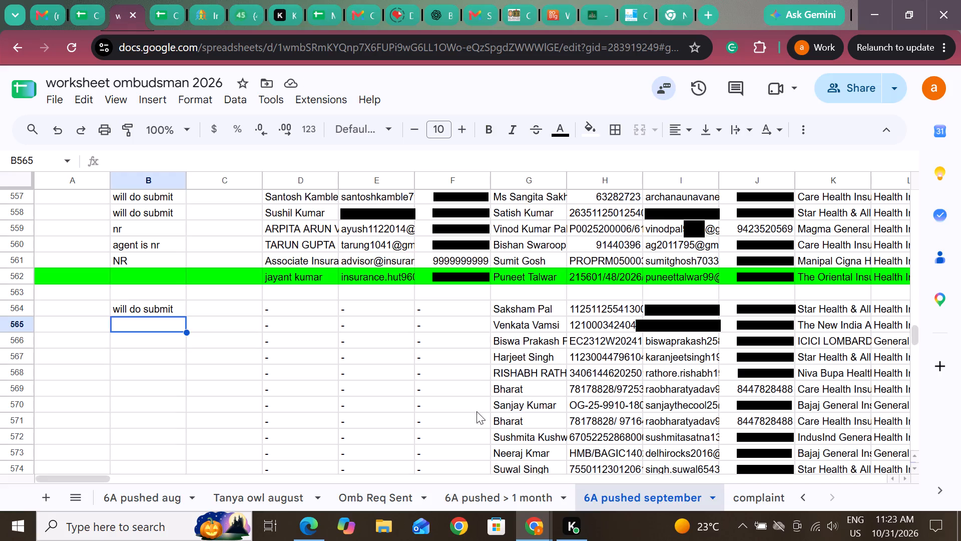
Copy the phone number from row 565 of the worksheet and search All Complaints in Insurance Samadhan for it.
{"action": "left_click", "coordinate": [618, 344]}
{"action": "left_click", "coordinate": [655, 331]}
{"action": "left_click", "coordinate": [734, 328]}
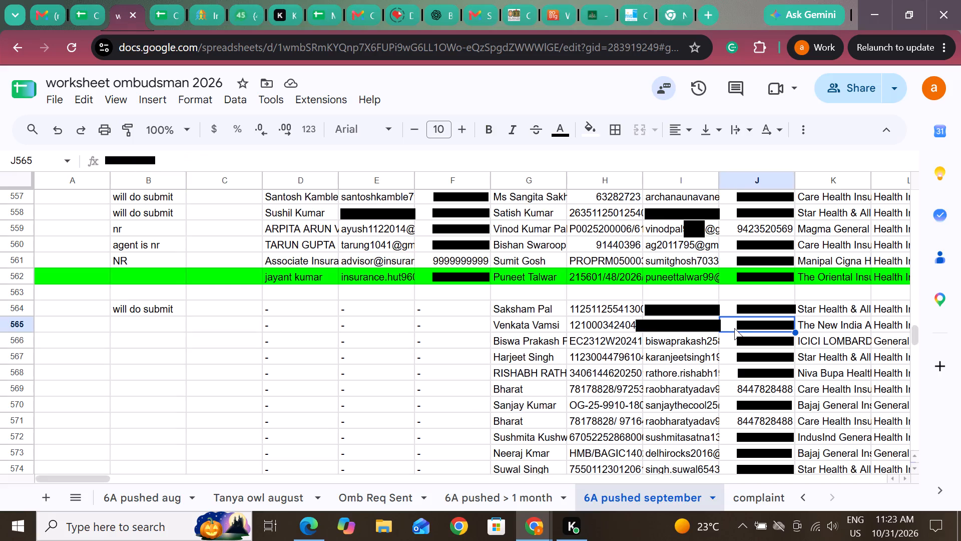
{"action": "key", "text": "ctrl+c"}
{"action": "key", "text": "ctrl+c"}
{"action": "key", "text": "ctrl+c"}
{"action": "left_click", "coordinate": [218, 20]}
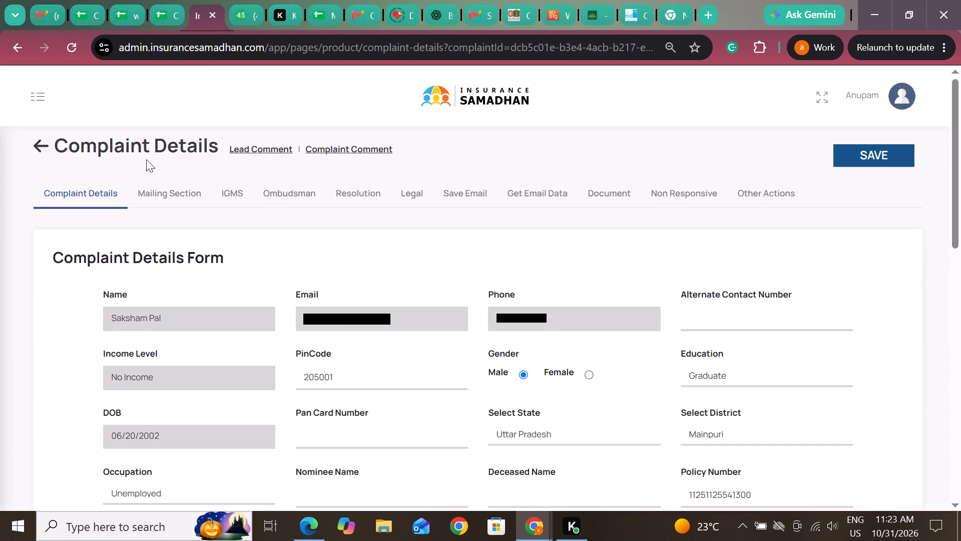
{"action": "left_click", "coordinate": [46, 146]}
{"action": "double_click", "coordinate": [104, 238], "text": "ctrl"}
{"action": "key", "text": "ctrl+v"}
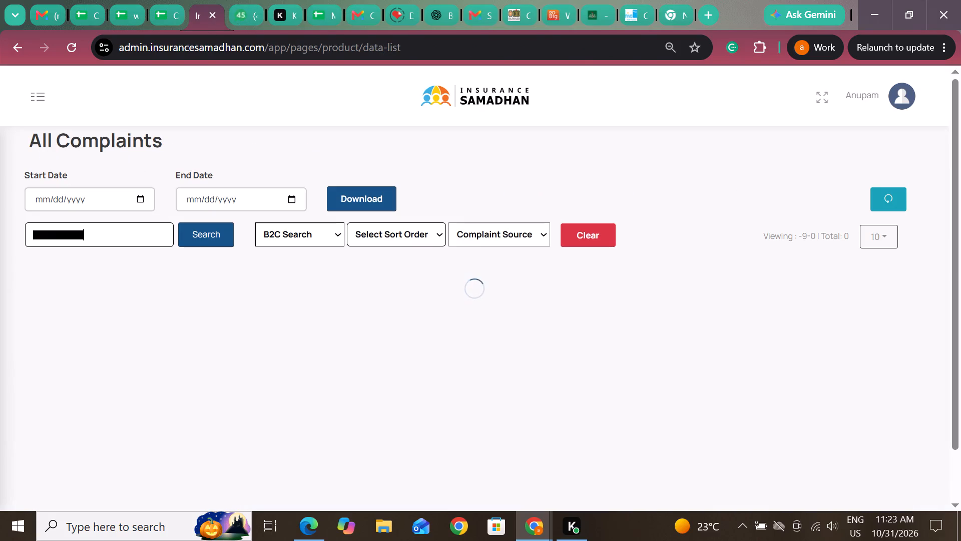
{"action": "left_click", "coordinate": [191, 238]}
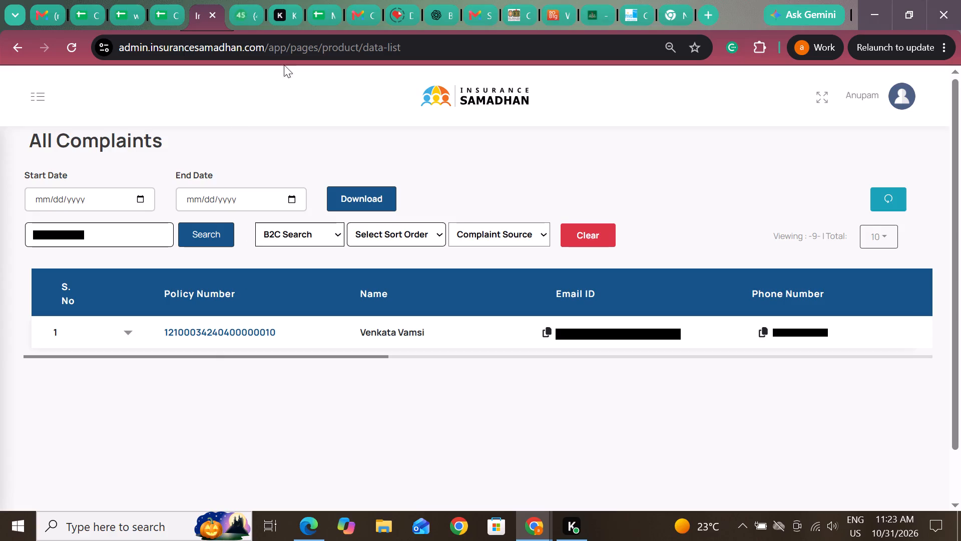
Copy the customer's phone number from the found Form 6A pushed case and call it with the Smartflo dialer.
{"action": "scroll", "coordinate": [450, 321], "scroll_direction": "left", "scroll_amount": 2}
{"action": "scroll", "coordinate": [556, 326], "scroll_direction": "left", "scroll_amount": 1}
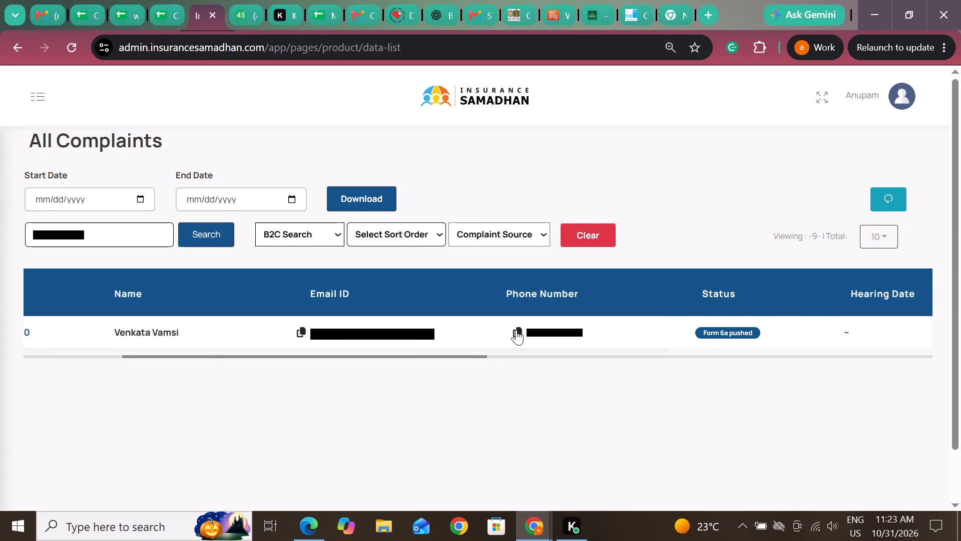
{"action": "left_click", "coordinate": [516, 330]}
{"action": "left_click", "coordinate": [547, 17]}
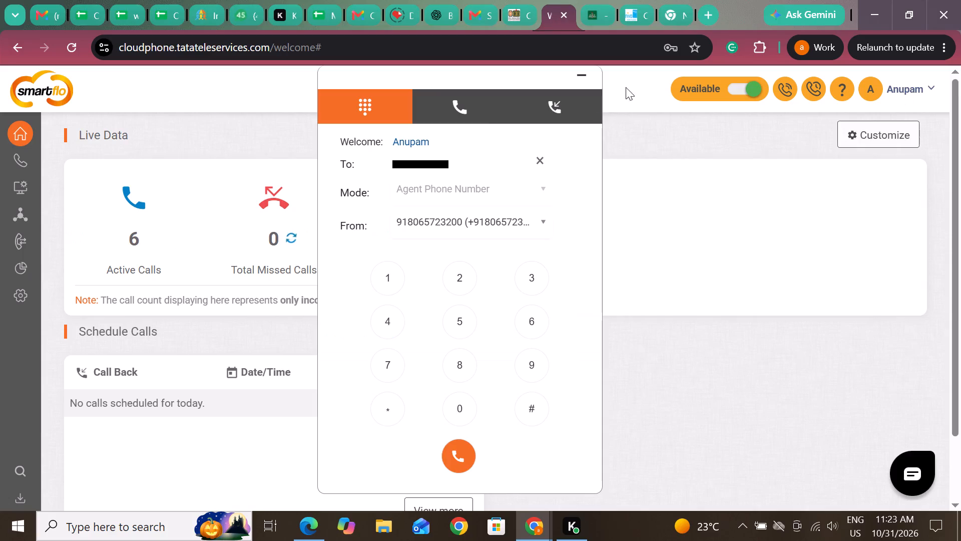
{"action": "double_click", "coordinate": [460, 165]}
{"action": "key", "text": "ctrl+v"}
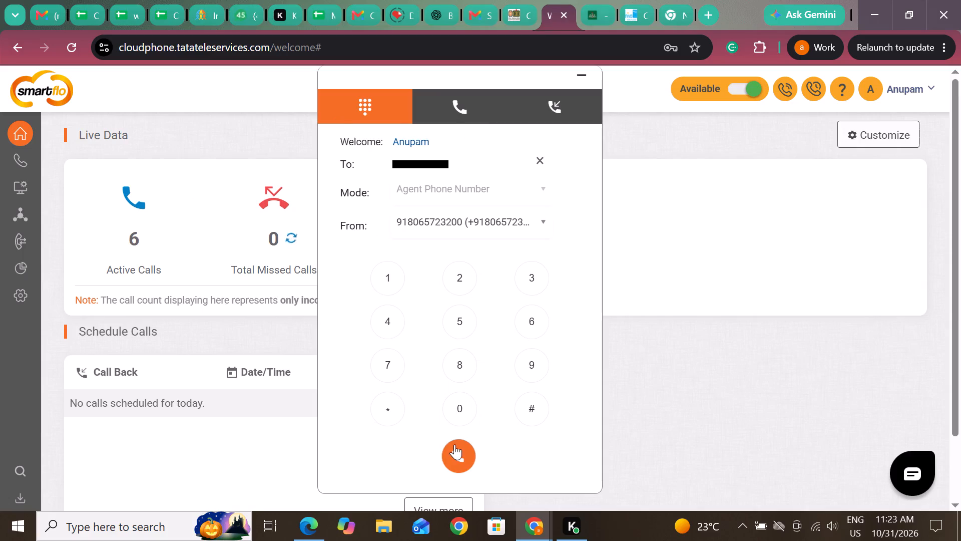
{"action": "left_click", "coordinate": [454, 444]}
{"action": "scroll", "coordinate": [254, 13], "scroll_direction": "up", "scroll_amount": 7}
Return to the Insurance Samadhan case list and look over the called customer's case row.
{"action": "left_click", "coordinate": [205, 24]}
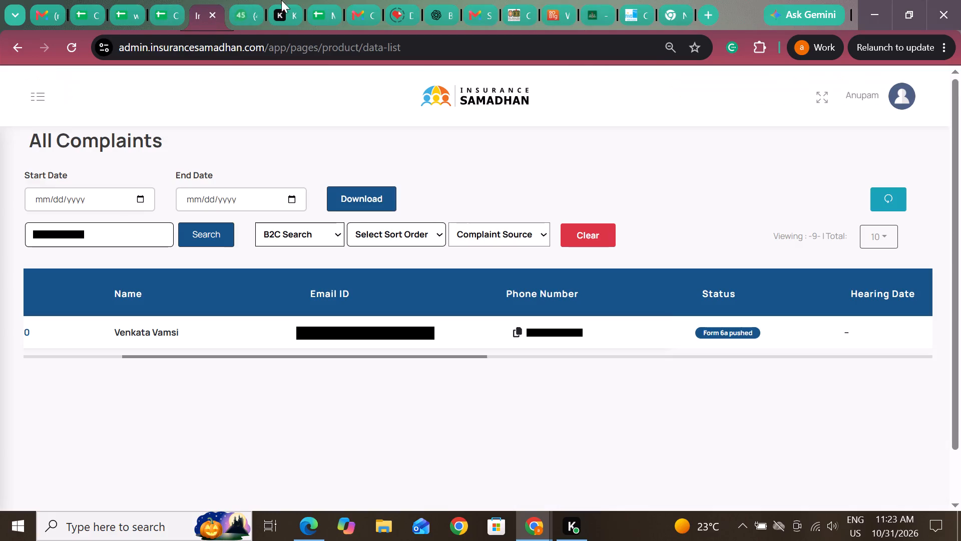
{"action": "scroll", "coordinate": [351, 330], "scroll_direction": "left", "scroll_amount": 1}
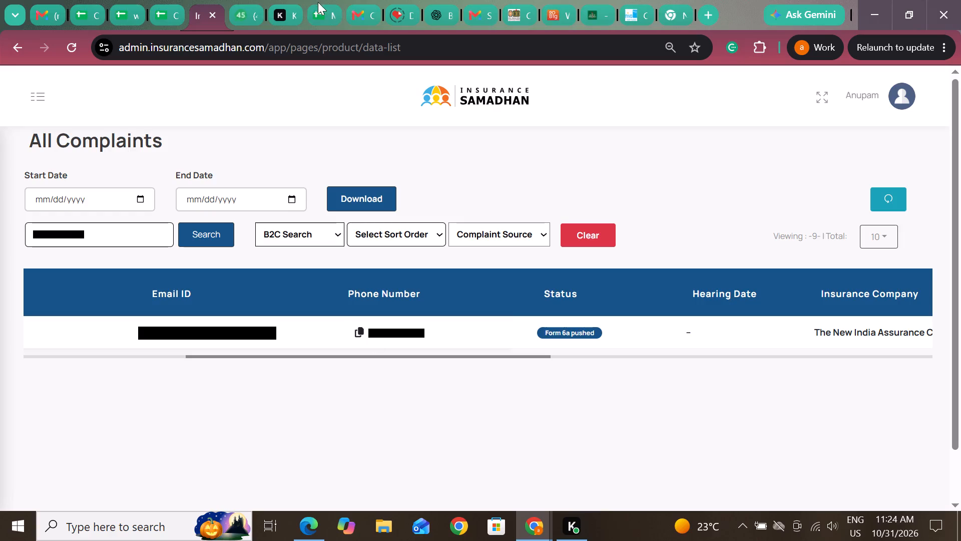
{"action": "scroll", "coordinate": [272, 334], "scroll_direction": "left", "scroll_amount": 1}
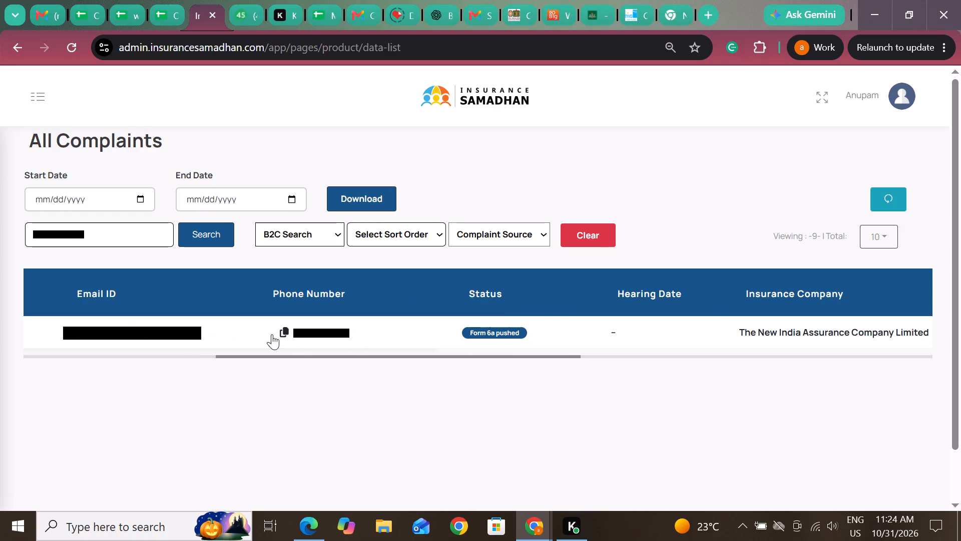
{"action": "scroll", "coordinate": [272, 334], "scroll_direction": "right", "scroll_amount": 5}
{"action": "scroll", "coordinate": [272, 334], "scroll_direction": "left", "scroll_amount": 1}
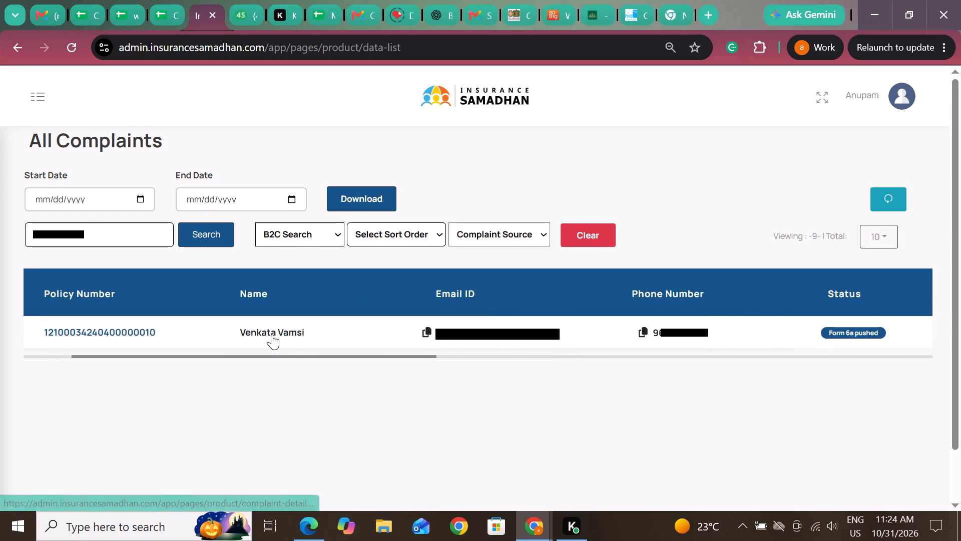
{"action": "scroll", "coordinate": [272, 334], "scroll_direction": "left", "scroll_amount": 3}
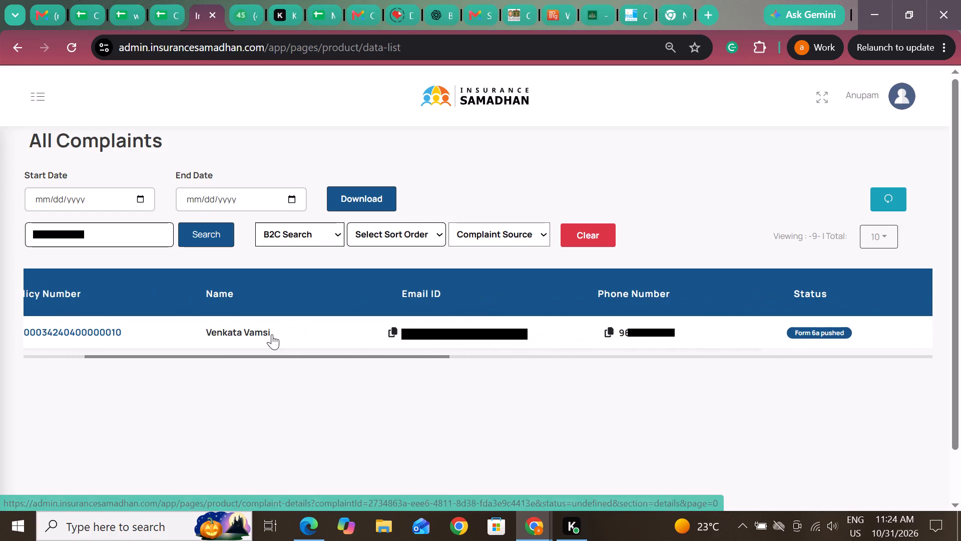
Open the called customer's Form 6A pushed case and review the Form 6A data in its Ombudsman section.
{"action": "scroll", "coordinate": [272, 334], "scroll_direction": "left", "scroll_amount": 1}
{"action": "scroll", "coordinate": [271, 334], "scroll_direction": "right", "scroll_amount": 2}
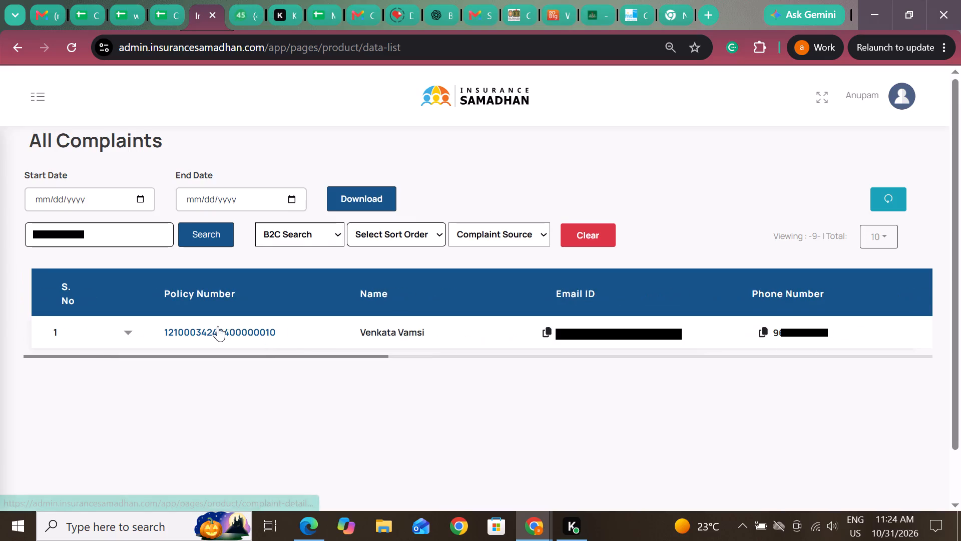
{"action": "left_click", "coordinate": [217, 330]}
{"action": "left_click", "coordinate": [280, 192]}
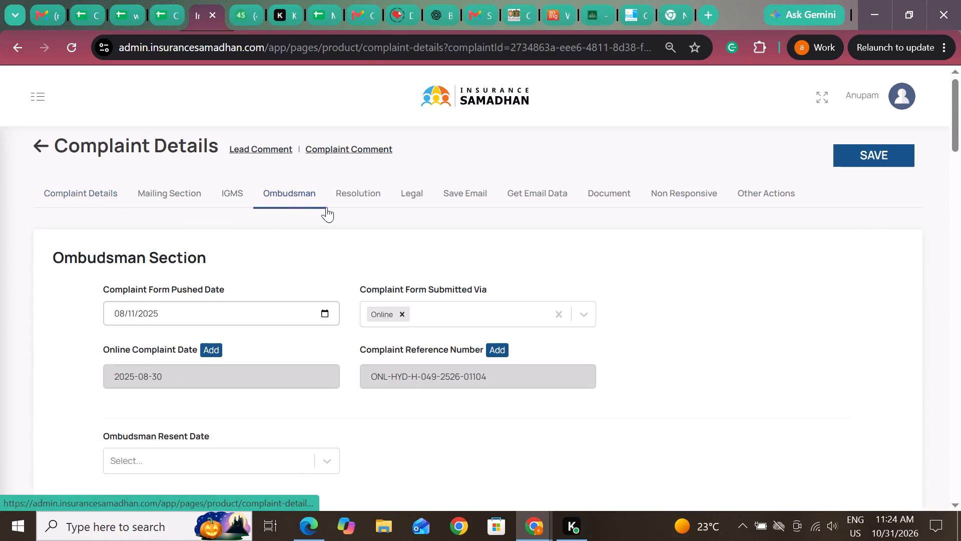
{"action": "scroll", "coordinate": [353, 240], "scroll_direction": "down", "scroll_amount": 5}
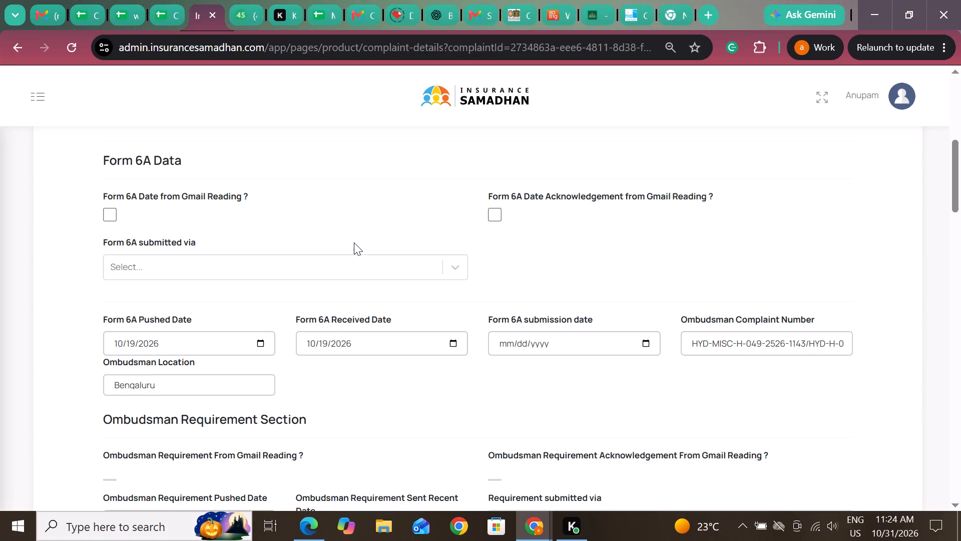
{"action": "scroll", "coordinate": [246, 244], "scroll_direction": "up", "scroll_amount": 6}
{"action": "scroll", "coordinate": [90, 205], "scroll_direction": "up", "scroll_amount": 2}
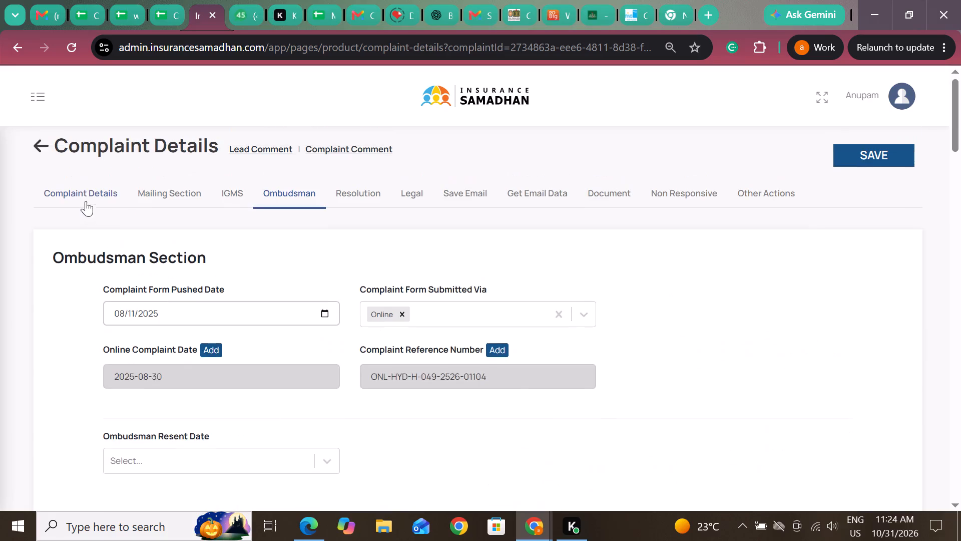
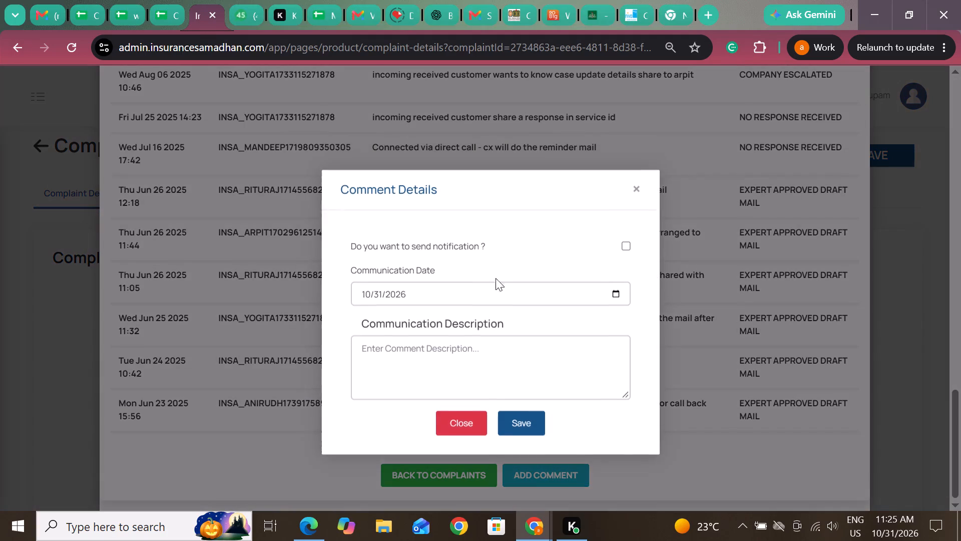
Begin the communication description of a new comment on the customer's complaint.
{"action": "left_click", "coordinate": [437, 365]}
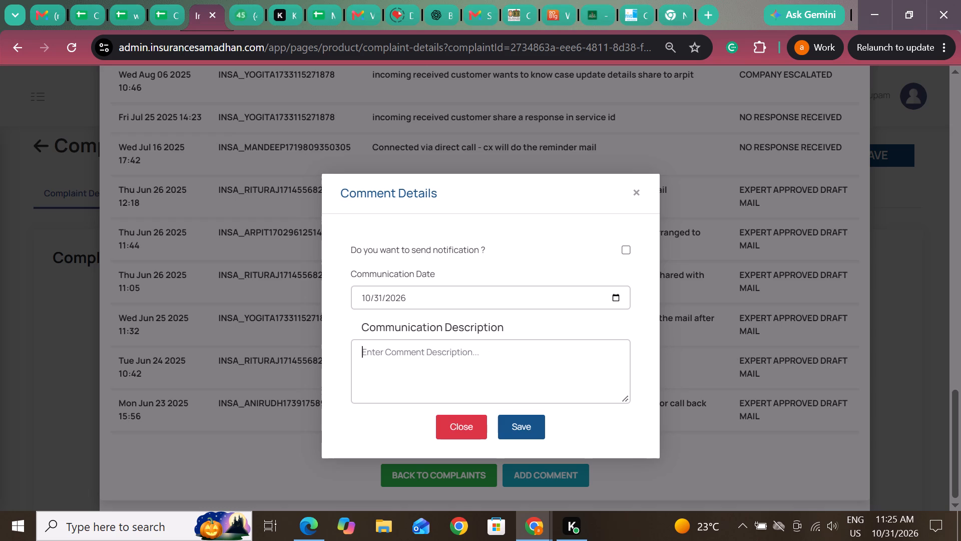
Save the comment "connected for 6A" in the complaint's communication log, check the log entries, and close the log.
{"action": "type", "text": "connected"}
{"action": "key", "text": "space"}
{"action": "type", "text": "for"}
{"action": "key", "text": "space"}
{"action": "type", "text": "6A"}
{"action": "key", "text": "space"}
{"action": "key", "text": "Tab"}
{"action": "key", "text": "Tab"}
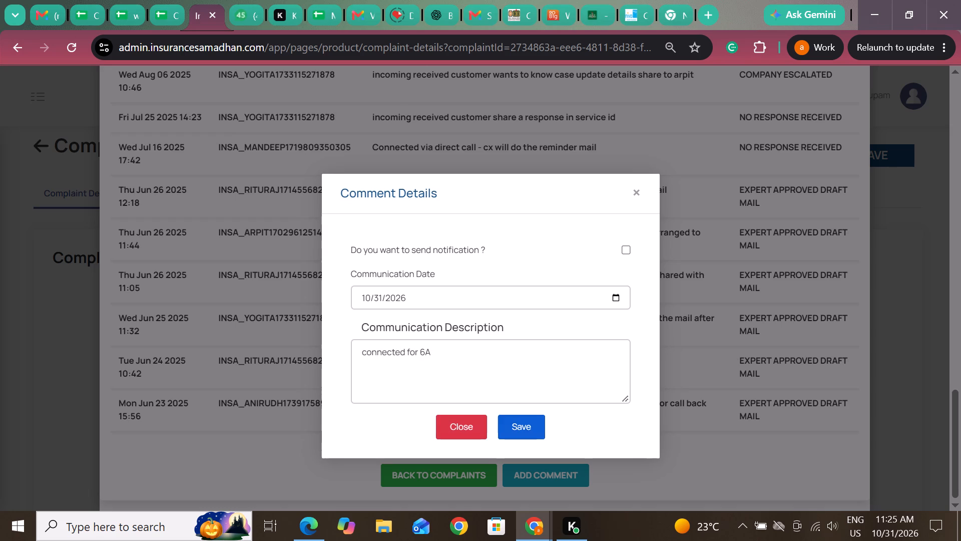
{"action": "key", "text": "Return"}
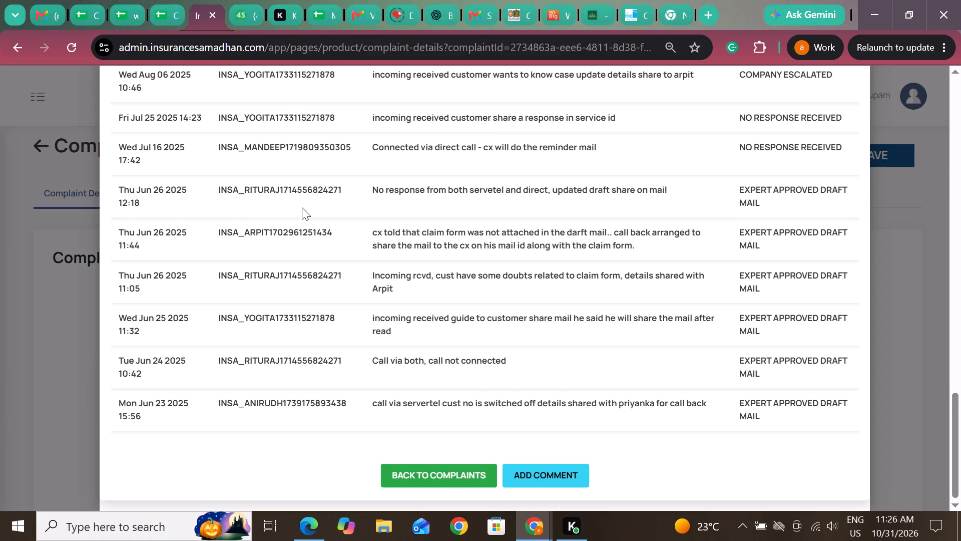
{"action": "scroll", "coordinate": [321, 231], "scroll_direction": "up", "scroll_amount": 15}
{"action": "scroll", "coordinate": [317, 243], "scroll_direction": "up", "scroll_amount": 12}
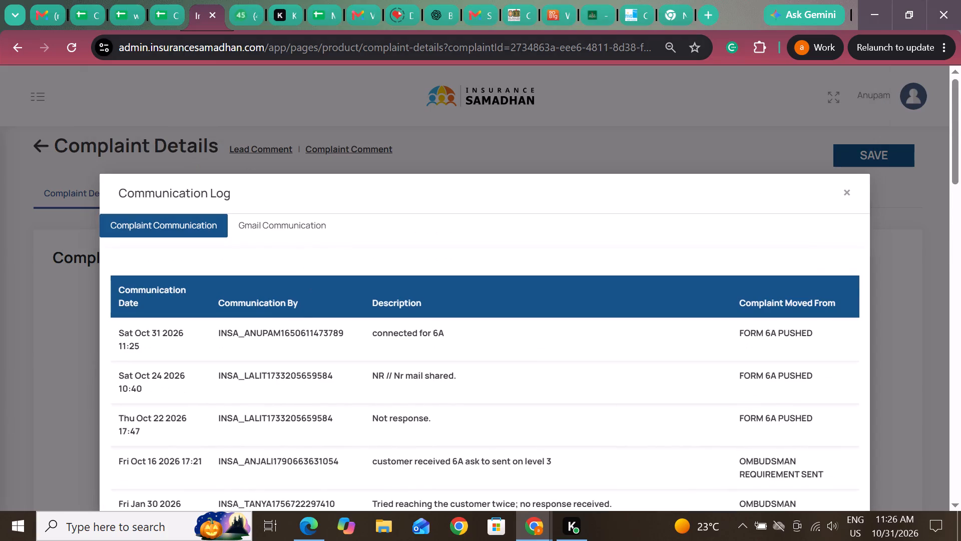
{"action": "left_click", "coordinate": [176, 101]}
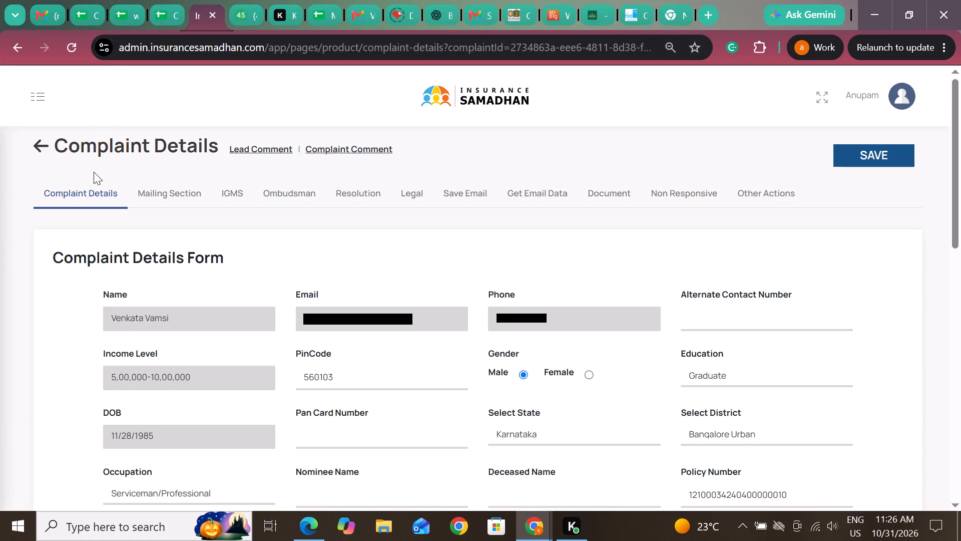
Return to All Complaints and review the communication log of the called customer's Form 6A pushed case.
{"action": "left_click", "coordinate": [37, 146]}
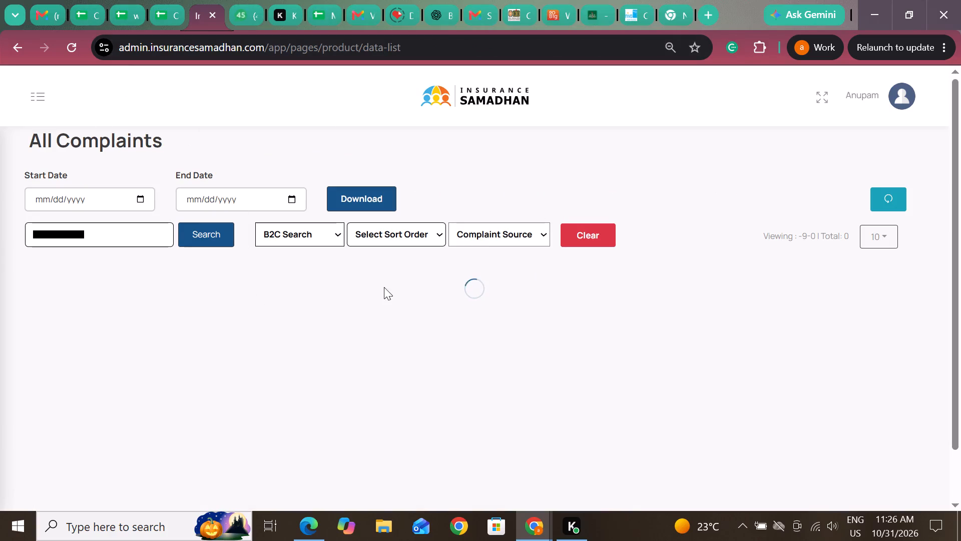
{"action": "scroll", "coordinate": [431, 323], "scroll_direction": "up", "scroll_amount": 1}
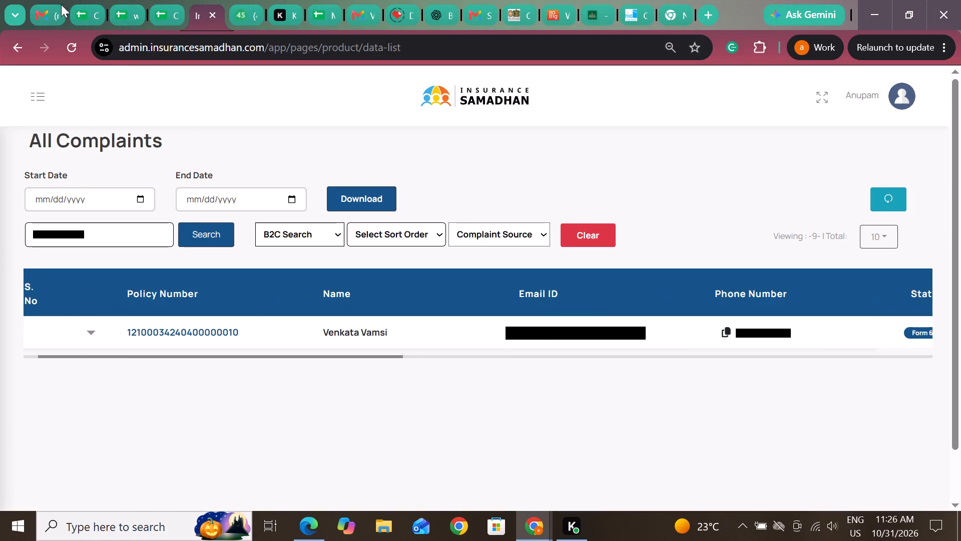
{"action": "scroll", "coordinate": [584, 348], "scroll_direction": "left", "scroll_amount": 1}
{"action": "left_click", "coordinate": [650, 333]}
{"action": "left_click", "coordinate": [713, 377]}
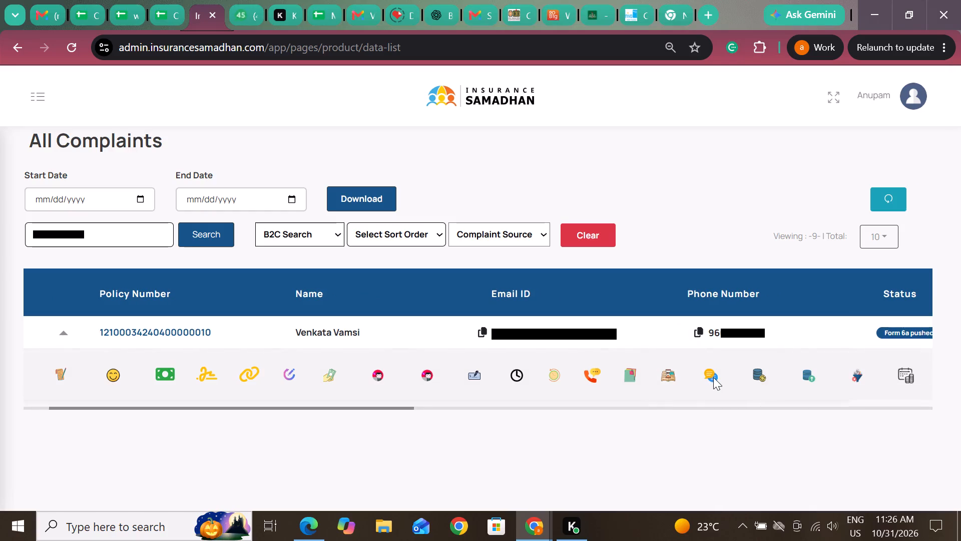
{"action": "scroll", "coordinate": [460, 354], "scroll_direction": "up", "scroll_amount": 6}
{"action": "scroll", "coordinate": [361, 342], "scroll_direction": "up", "scroll_amount": 1}
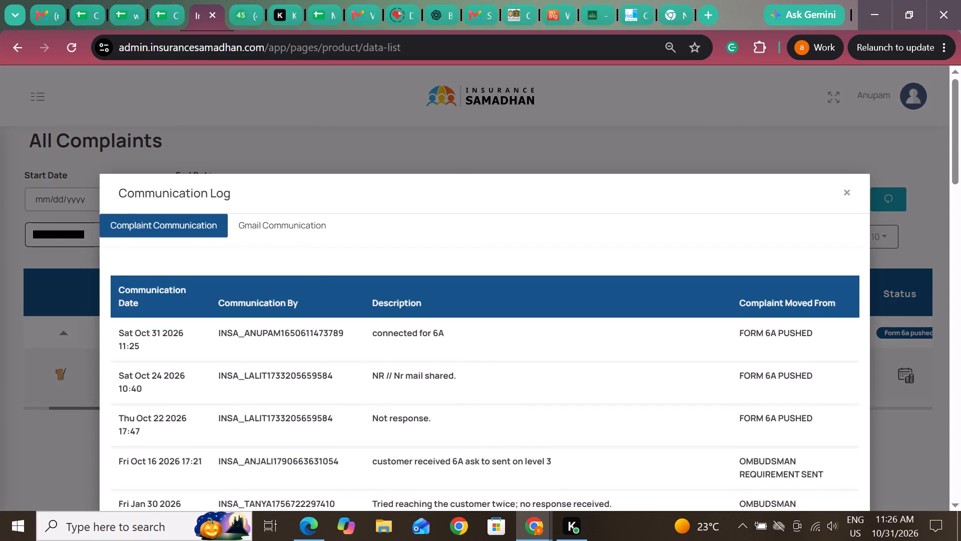
{"action": "left_click", "coordinate": [302, 131]}
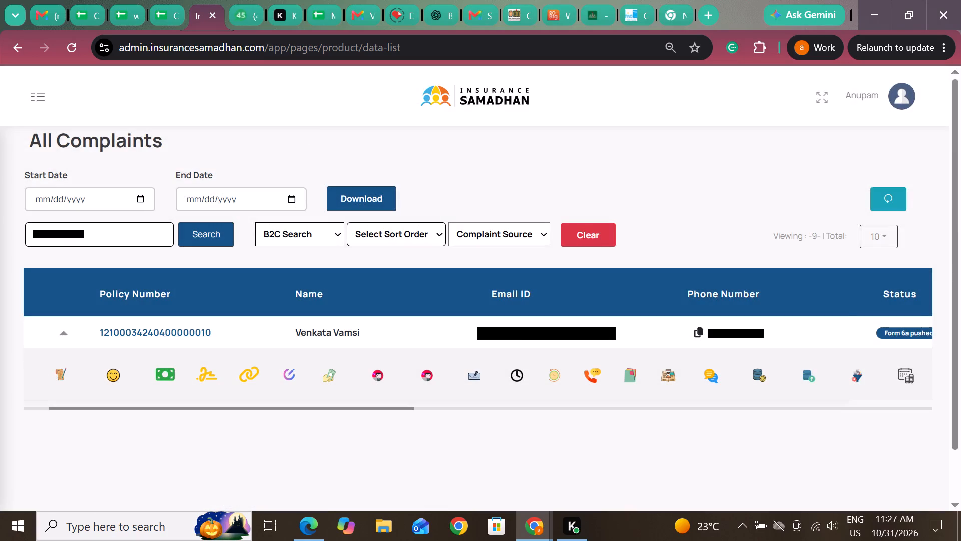
{"action": "scroll", "coordinate": [415, 338], "scroll_direction": "left", "scroll_amount": 1}
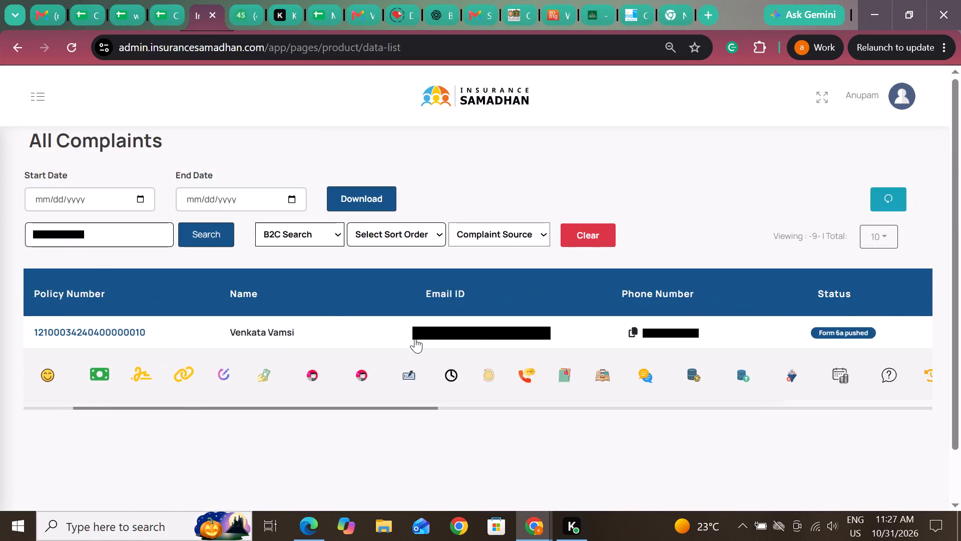
{"action": "scroll", "coordinate": [415, 338], "scroll_direction": "left", "scroll_amount": 1}
{"action": "scroll", "coordinate": [571, 375], "scroll_direction": "left", "scroll_amount": 1}
{"action": "left_click", "coordinate": [561, 375]}
{"action": "scroll", "coordinate": [468, 356], "scroll_direction": "up", "scroll_amount": 6}
{"action": "scroll", "coordinate": [312, 154], "scroll_direction": "left", "scroll_amount": 1}
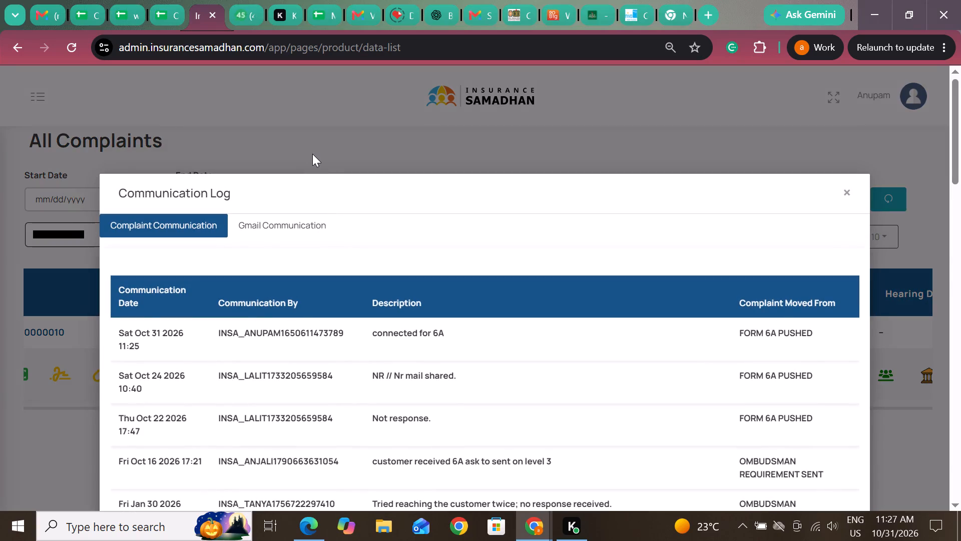
{"action": "left_click", "coordinate": [189, 121]}
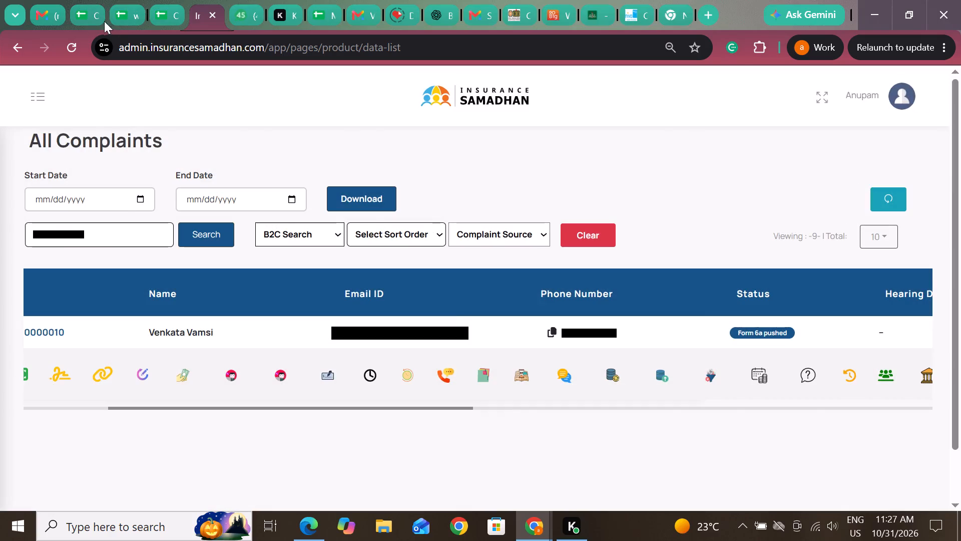
Record "will do submit" in column B of row 565 on the 6A pushed september sheet of the ombudsman worksheet.
{"action": "left_click", "coordinate": [126, 21]}
{"action": "left_click", "coordinate": [150, 321]}
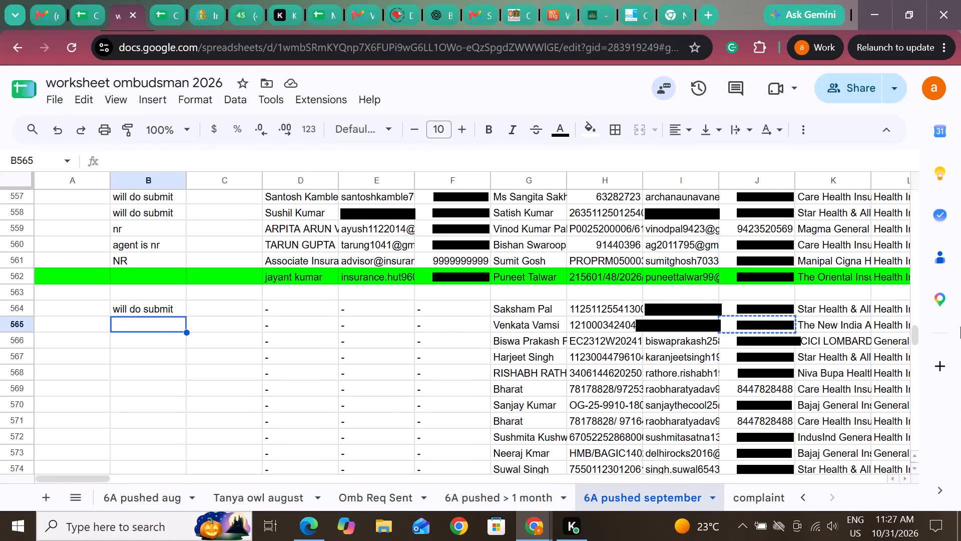
{"action": "key", "text": "w"}
{"action": "key", "text": "i"}
{"action": "key", "text": "l"}
{"action": "type", "text": "l"}
{"action": "key", "text": "space"}
{"action": "type", "text": "do sub"}
{"action": "type", "text": "mit"}
{"action": "key", "text": "space"}
{"action": "key", "text": "Return"}
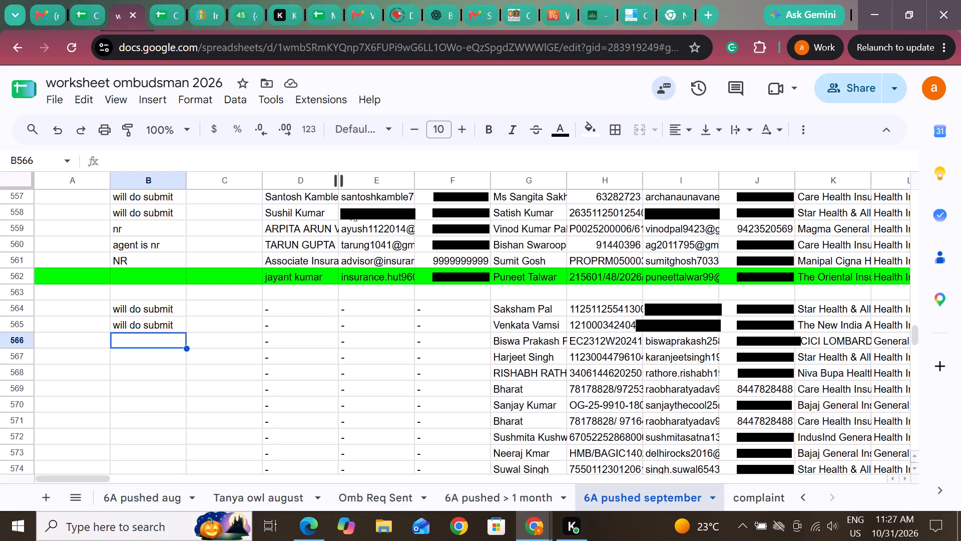
Copy the phone number from row 566 of the worksheet and search All Complaints in Insurance Samadhan for it.
{"action": "left_click", "coordinate": [513, 334]}
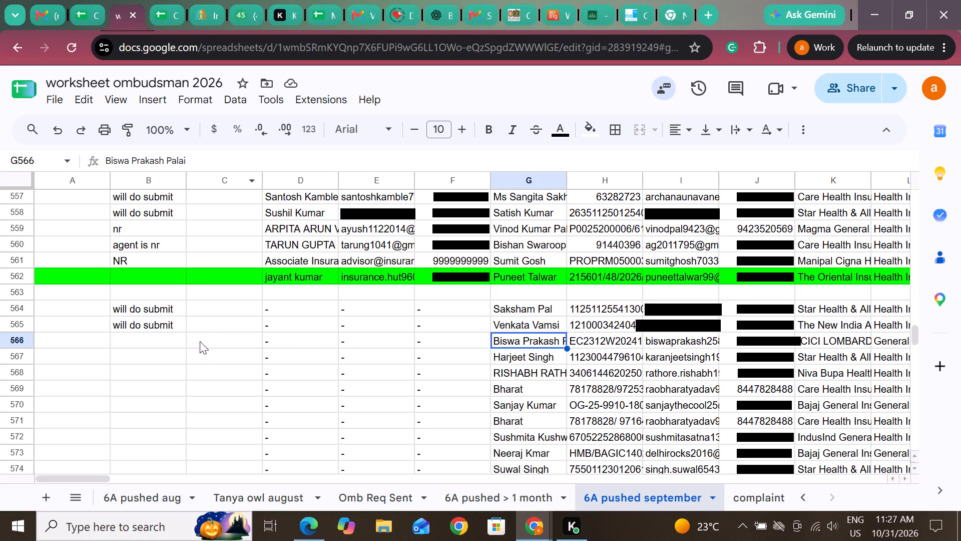
{"action": "left_click", "coordinate": [153, 339]}
{"action": "left_click", "coordinate": [539, 340]}
{"action": "left_click", "coordinate": [648, 340]}
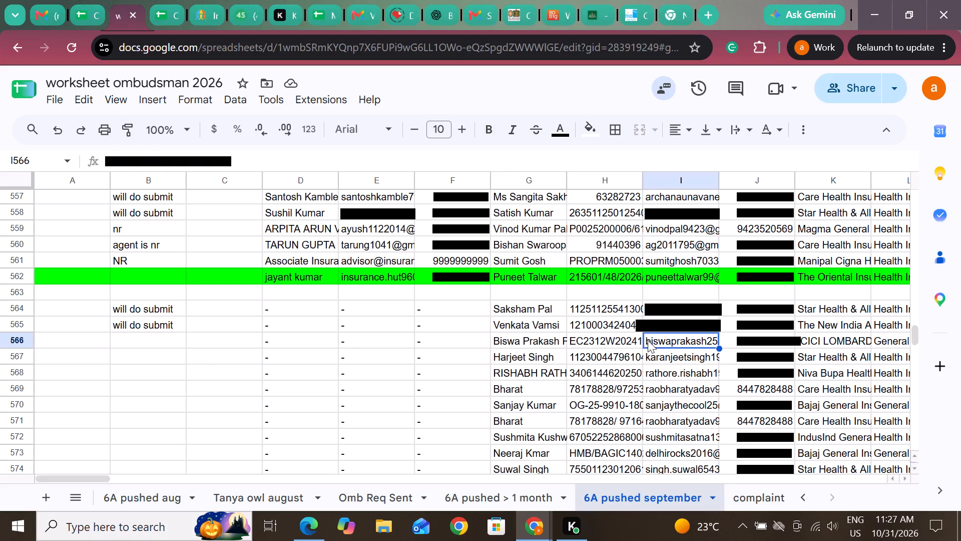
{"action": "left_click", "coordinate": [728, 342]}
{"action": "key", "text": "ctrl+c"}
{"action": "key", "text": "ctrl+c"}
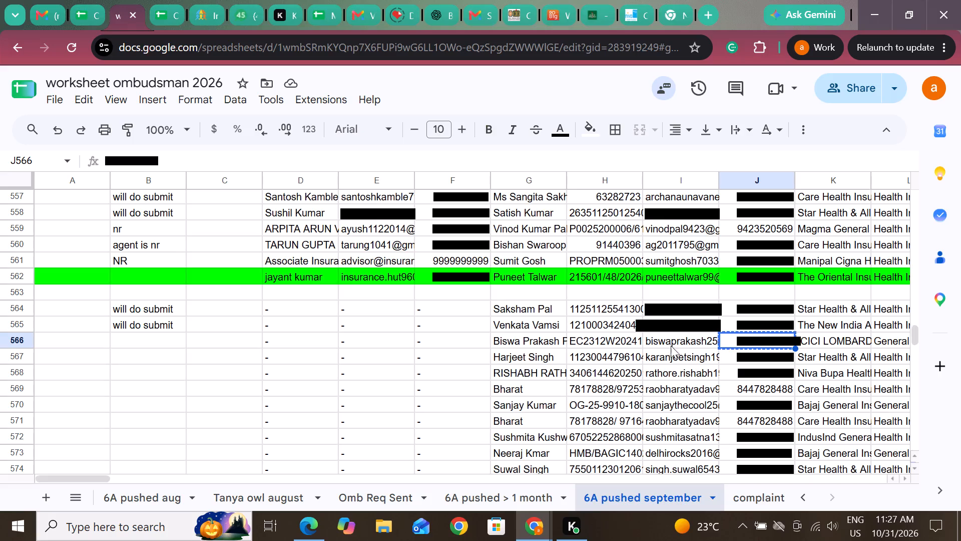
{"action": "key", "text": "ctrl+c"}
{"action": "key", "text": "ctrl+c"}
{"action": "left_click", "coordinate": [200, 21]}
{"action": "double_click", "coordinate": [104, 227], "text": "ctrl"}
{"action": "key", "text": "ctrl+v"}
{"action": "left_click", "coordinate": [180, 231]}
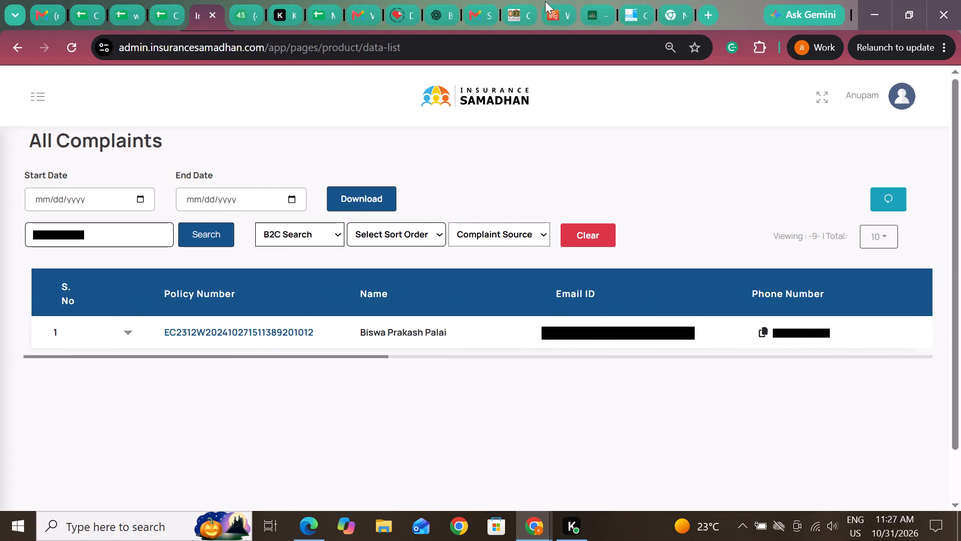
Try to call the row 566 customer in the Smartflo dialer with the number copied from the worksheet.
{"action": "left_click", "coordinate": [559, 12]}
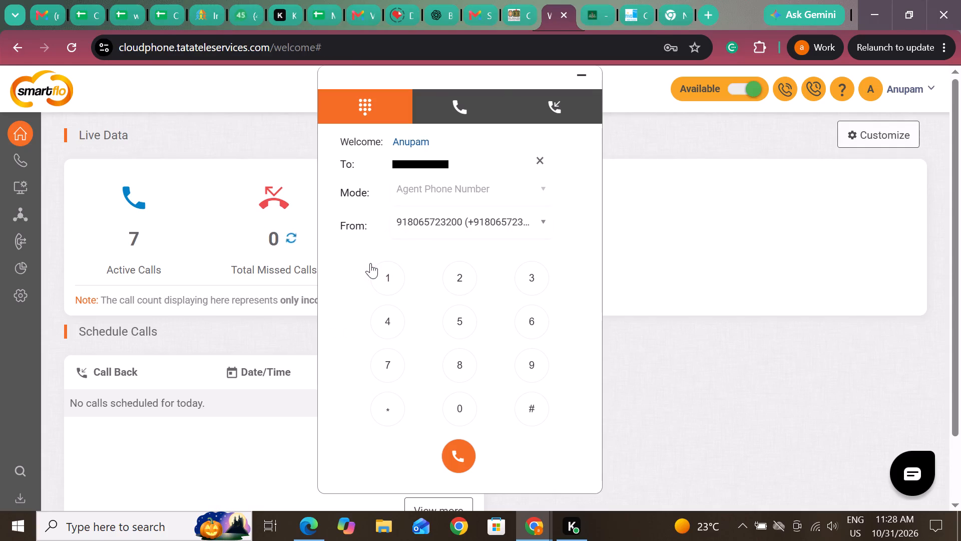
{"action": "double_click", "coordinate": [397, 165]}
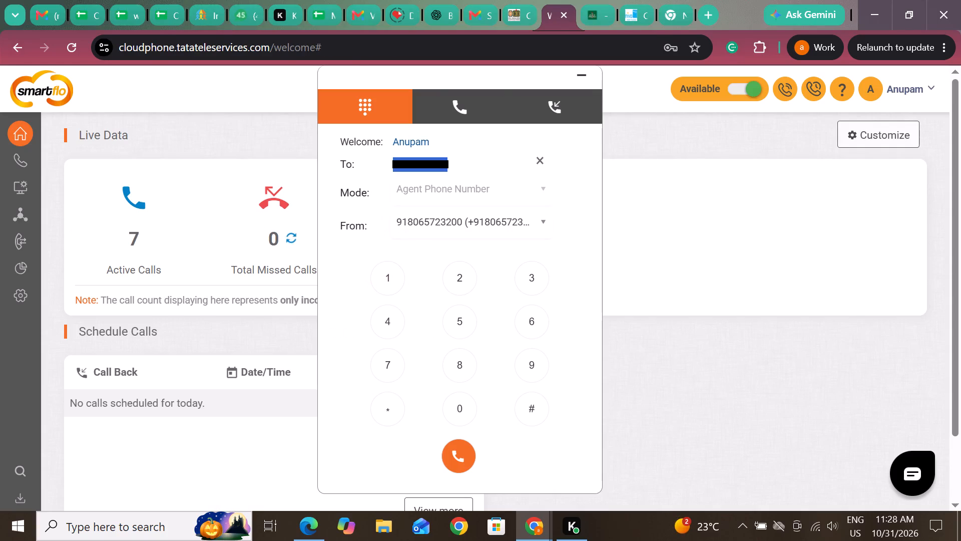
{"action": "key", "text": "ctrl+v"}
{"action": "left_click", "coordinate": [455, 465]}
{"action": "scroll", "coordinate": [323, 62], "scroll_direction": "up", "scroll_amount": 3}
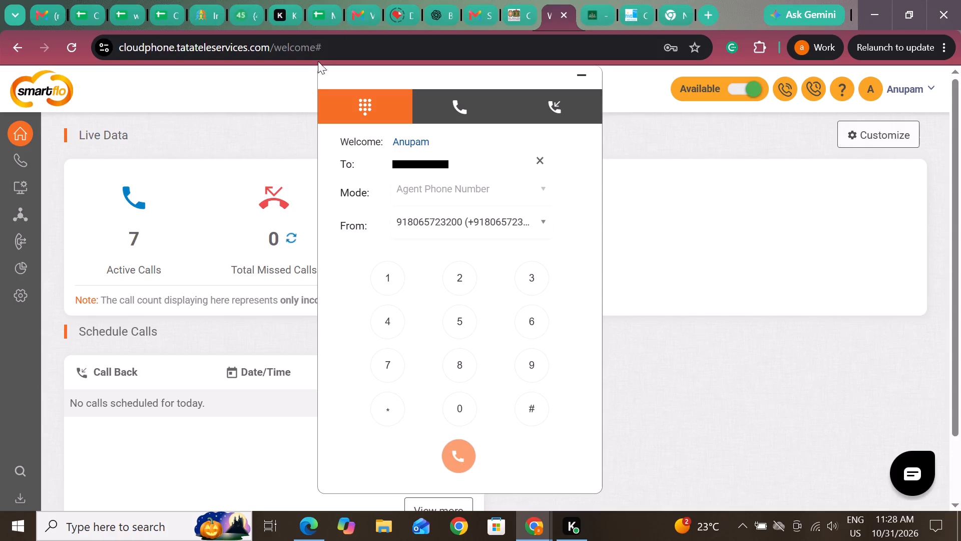
Copy the customer's phone number from the found Form 6A pushed case in Insurance Samadhan and call it with the Smartflo dialer.
{"action": "left_click", "coordinate": [196, 21]}
{"action": "scroll", "coordinate": [292, 323], "scroll_direction": "right", "scroll_amount": 1}
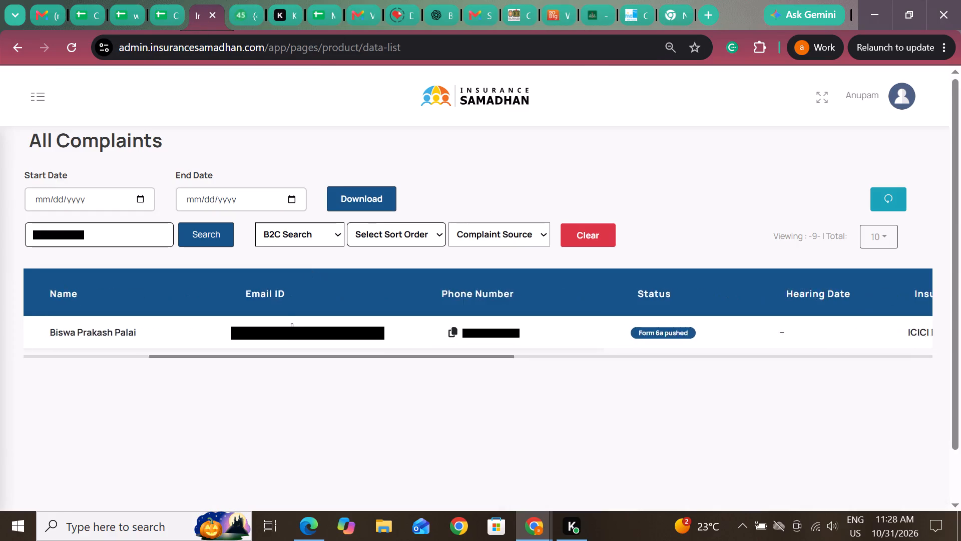
{"action": "scroll", "coordinate": [292, 323], "scroll_direction": "right", "scroll_amount": 1}
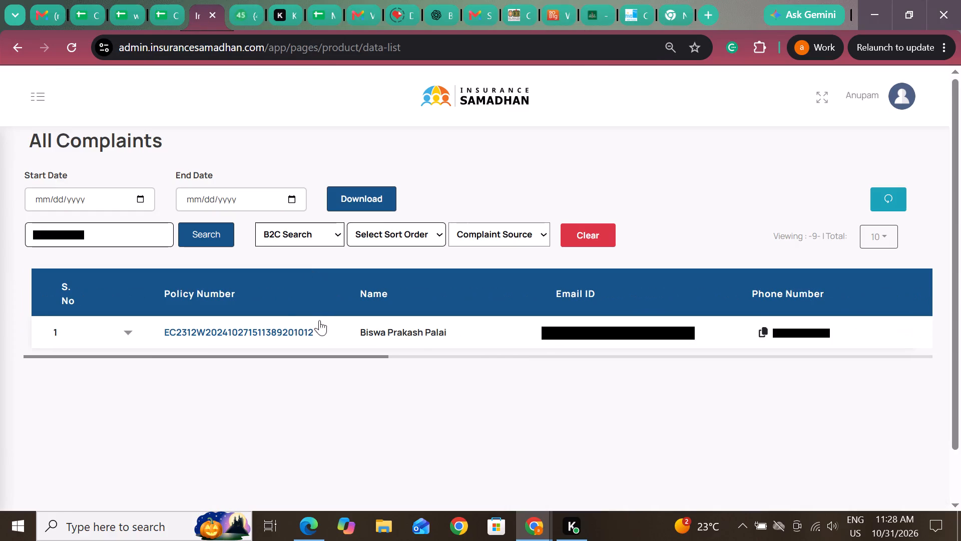
{"action": "scroll", "coordinate": [579, 330], "scroll_direction": "left", "scroll_amount": 1}
{"action": "left_click", "coordinate": [626, 332]}
{"action": "scroll", "coordinate": [626, 332], "scroll_direction": "left", "scroll_amount": 1}
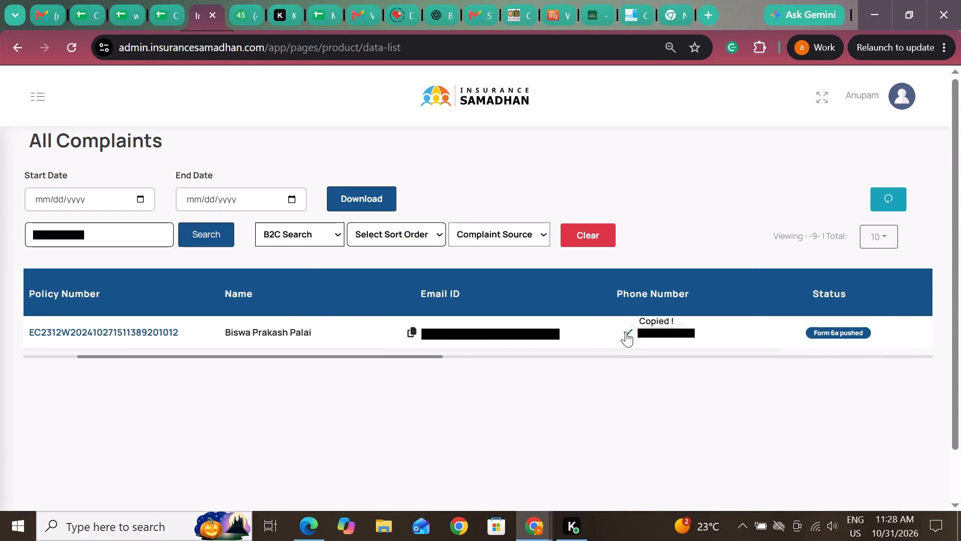
{"action": "left_click", "coordinate": [554, 21]}
{"action": "double_click", "coordinate": [435, 166], "text": "ctrl"}
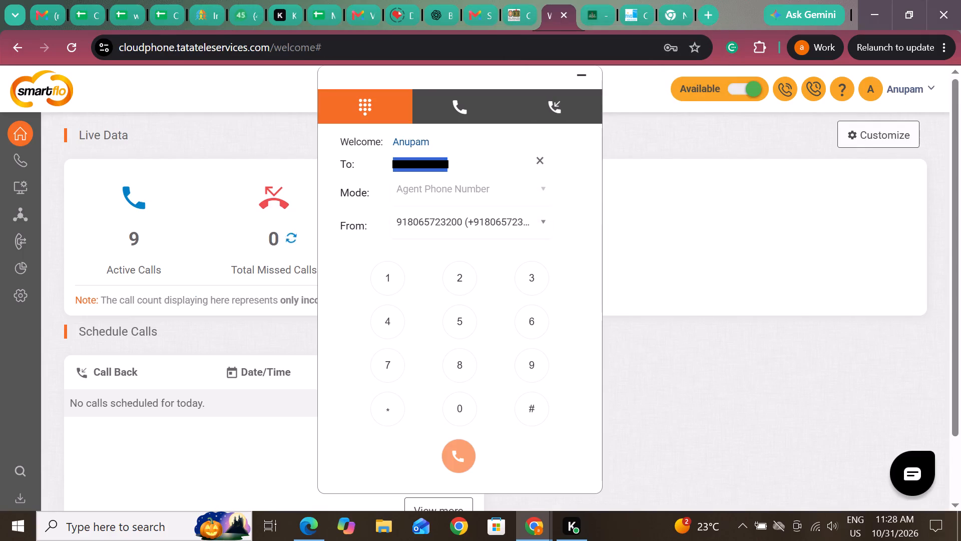
{"action": "key", "text": "ctrl+v"}
{"action": "left_click", "coordinate": [457, 454]}
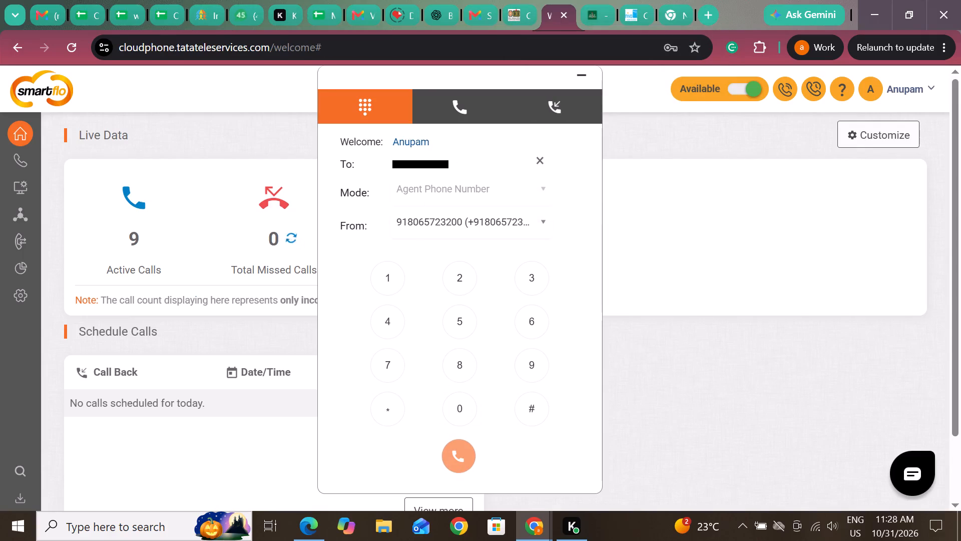
{"action": "scroll", "coordinate": [262, 48], "scroll_direction": "up", "scroll_amount": 6}
Return to the Insurance Samadhan case list and look over the called customer's case row.
{"action": "left_click", "coordinate": [203, 19]}
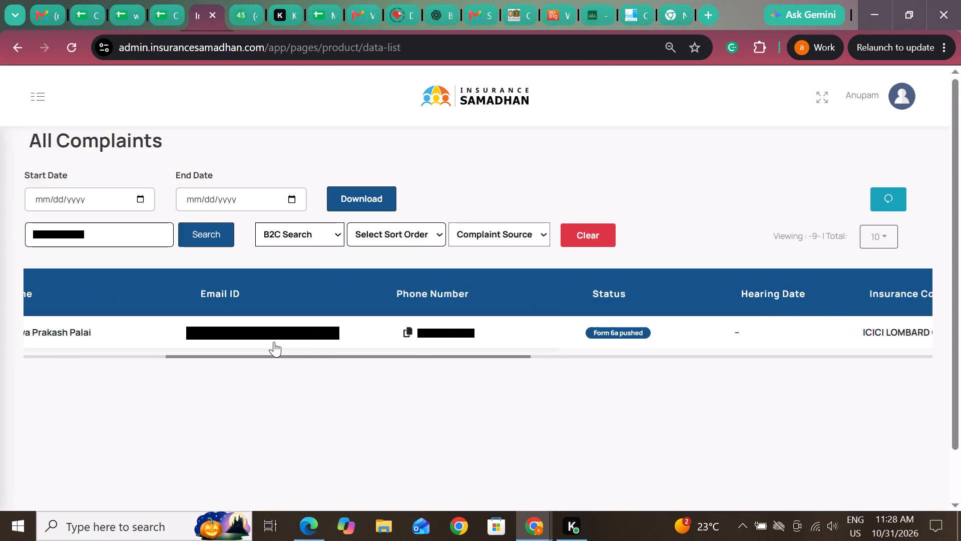
{"action": "scroll", "coordinate": [274, 342], "scroll_direction": "left", "scroll_amount": 3}
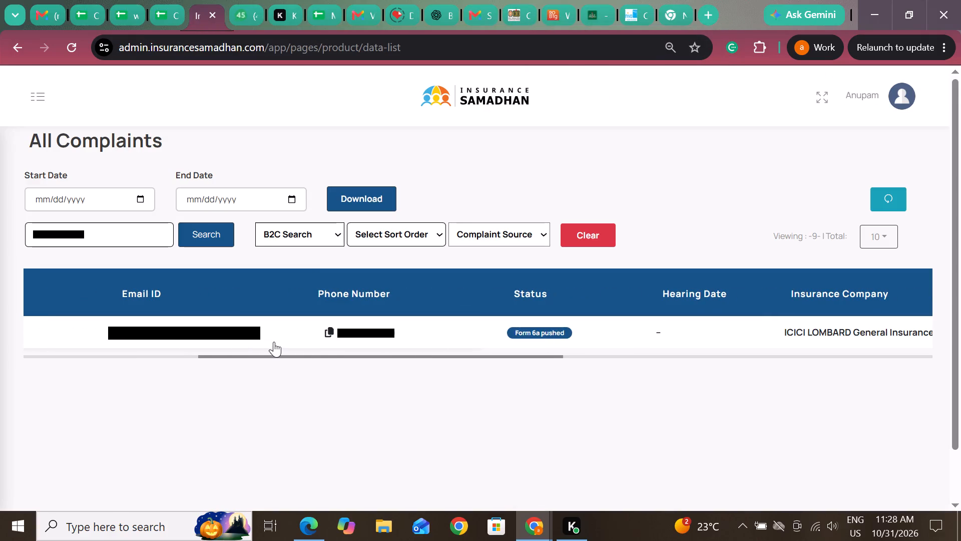
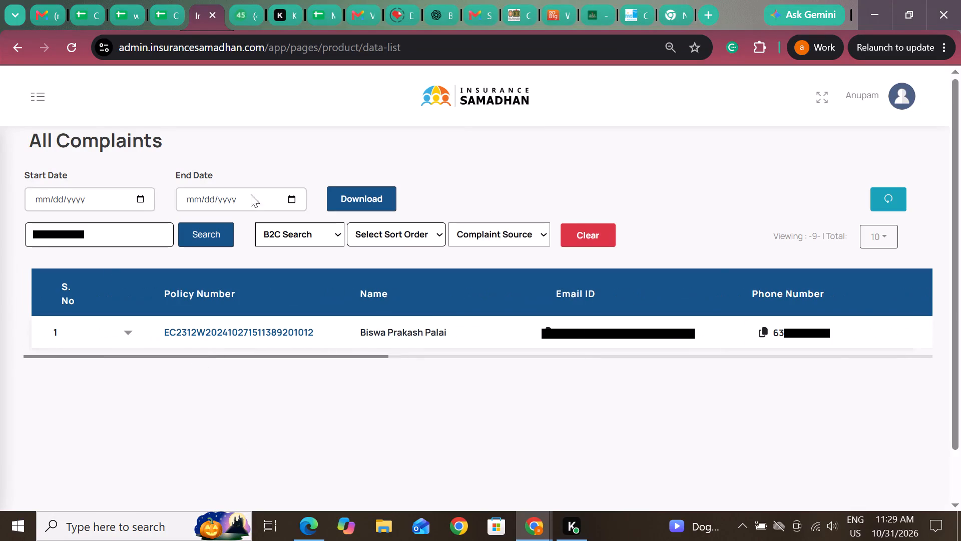
Add the comment "nr" to the communication log of the called customer's Form 6A pushed case, and close the log.
{"action": "scroll", "coordinate": [571, 365], "scroll_direction": "left", "scroll_amount": 1}
{"action": "left_click", "coordinate": [555, 335]}
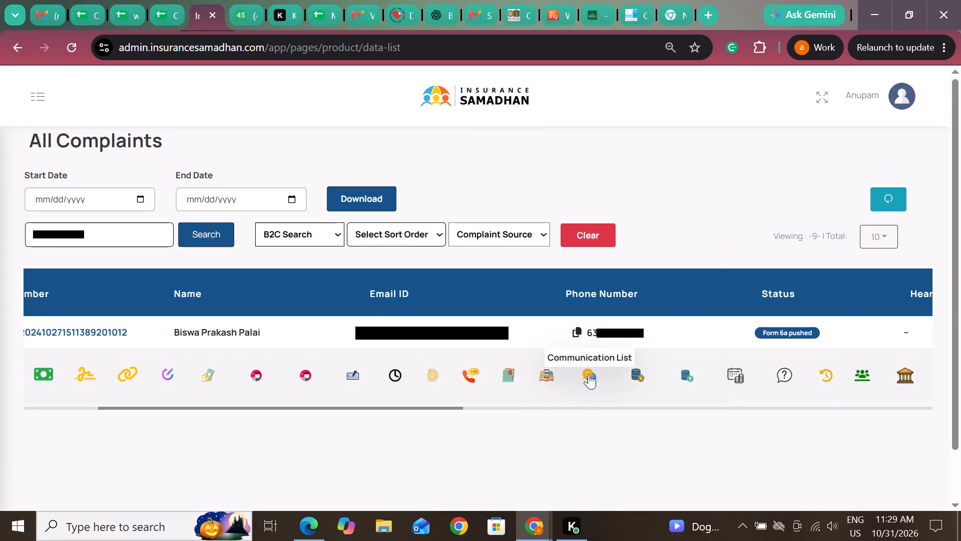
{"action": "left_click", "coordinate": [589, 374]}
{"action": "scroll", "coordinate": [415, 363], "scroll_direction": "down", "scroll_amount": 8}
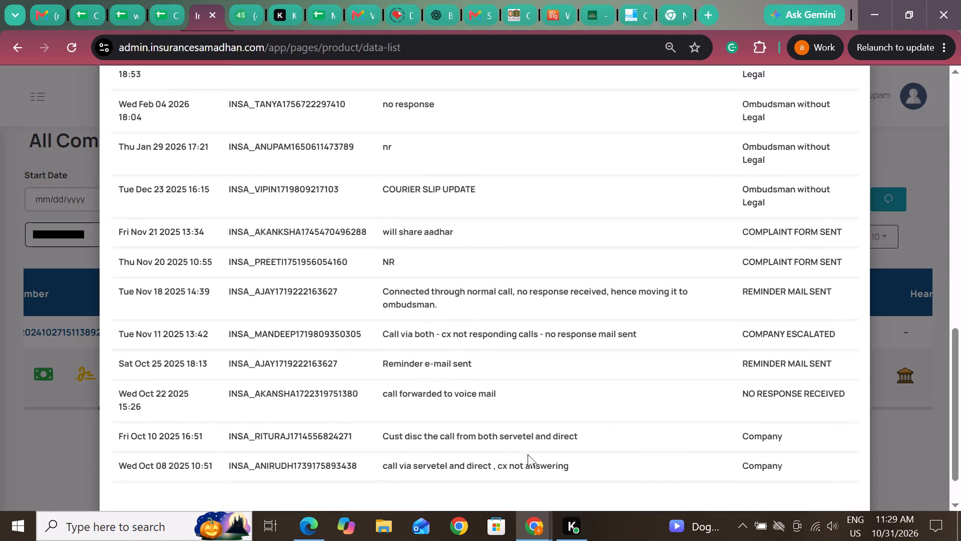
{"action": "left_click", "coordinate": [544, 472]}
{"action": "left_click", "coordinate": [405, 370]}
{"action": "key", "text": "n"}
{"action": "key", "text": "r"}
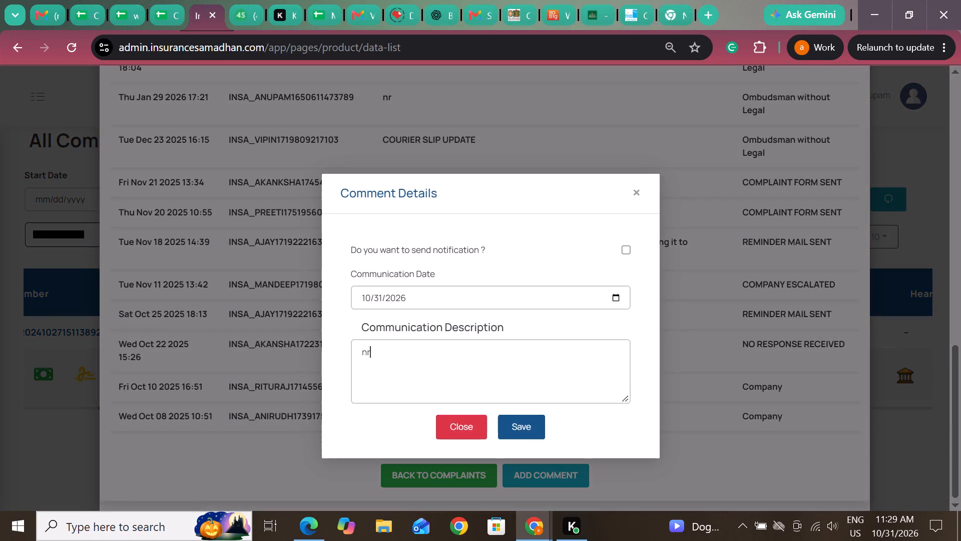
{"action": "left_click", "coordinate": [507, 426]}
{"action": "scroll", "coordinate": [345, 157], "scroll_direction": "up", "scroll_amount": 6}
{"action": "scroll", "coordinate": [338, 280], "scroll_direction": "up", "scroll_amount": 7}
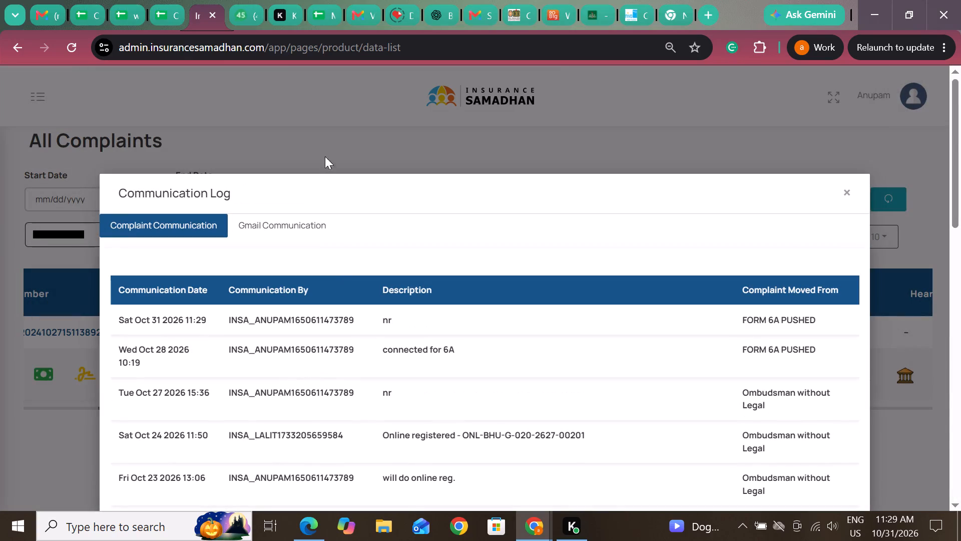
{"action": "left_click", "coordinate": [325, 120]}
Open the case's complaint details and send the Non-Responsive Reminder mail, using the Single reminder type.
{"action": "scroll", "coordinate": [264, 319], "scroll_direction": "right", "scroll_amount": 2}
{"action": "left_click", "coordinate": [207, 328]}
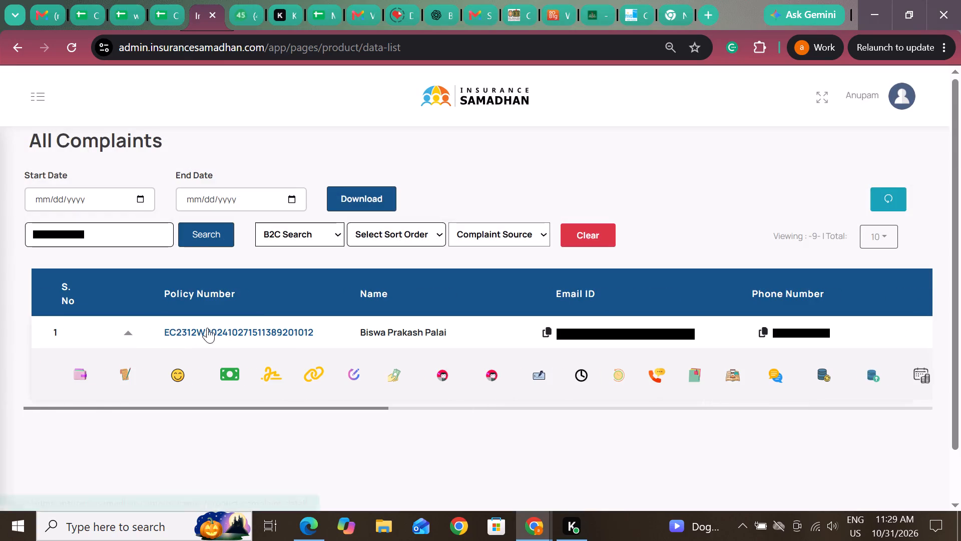
{"action": "left_click", "coordinate": [759, 194]}
{"action": "scroll", "coordinate": [235, 199], "scroll_direction": "down", "scroll_amount": 5}
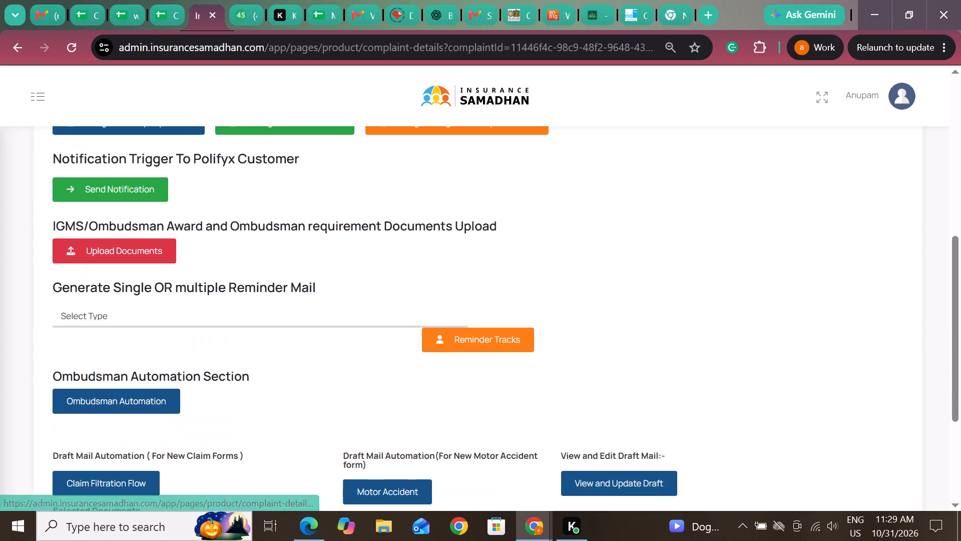
{"action": "scroll", "coordinate": [94, 254], "scroll_direction": "down", "scroll_amount": 2}
{"action": "left_click", "coordinate": [97, 165]}
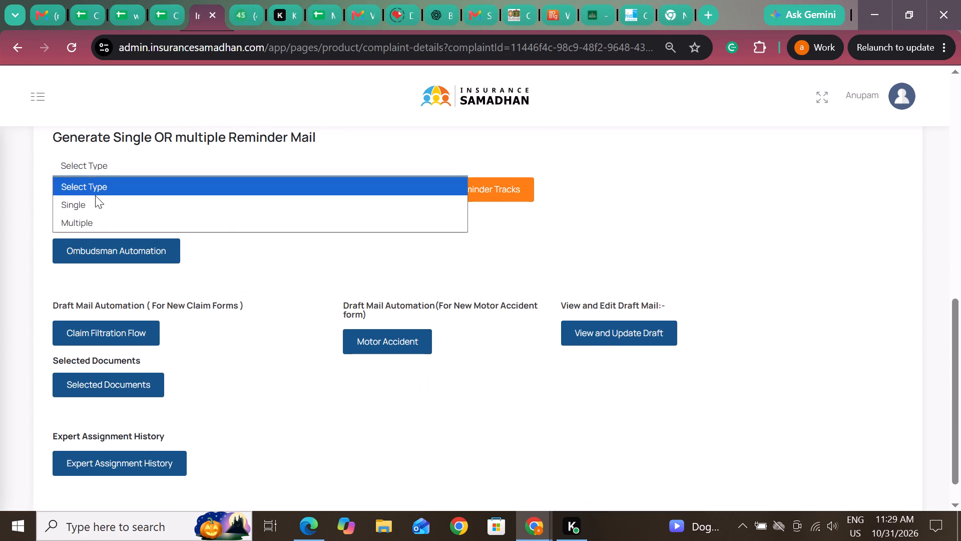
{"action": "left_click", "coordinate": [95, 202]}
{"action": "scroll", "coordinate": [164, 214], "scroll_direction": "down", "scroll_amount": 5}
{"action": "left_click", "coordinate": [168, 175]}
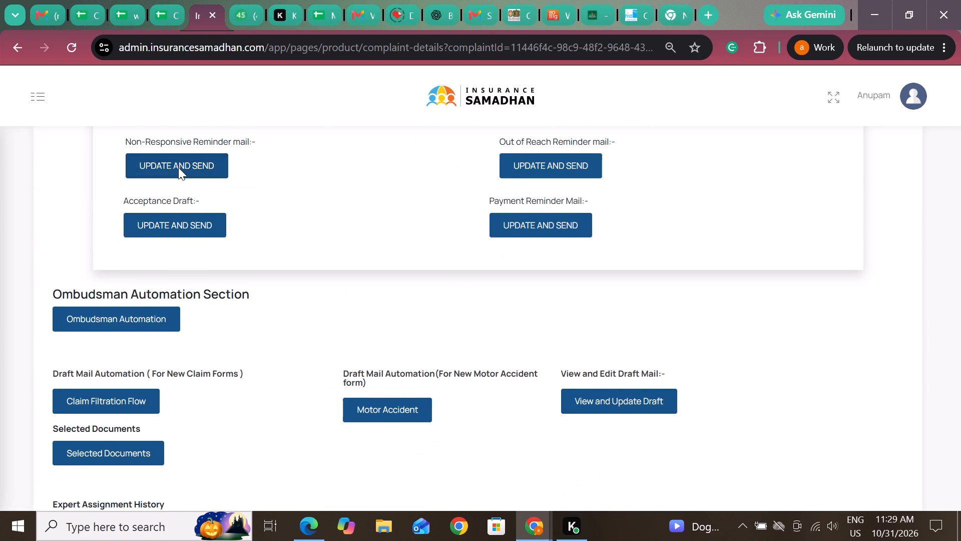
{"action": "scroll", "coordinate": [313, 216], "scroll_direction": "down", "scroll_amount": 5}
{"action": "left_click", "coordinate": [505, 473]}
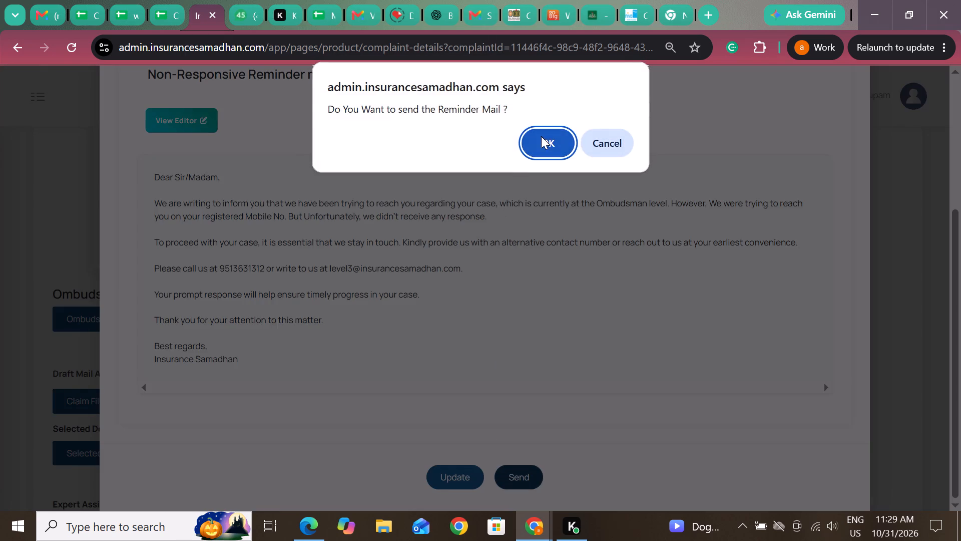
{"action": "left_click", "coordinate": [541, 136]}
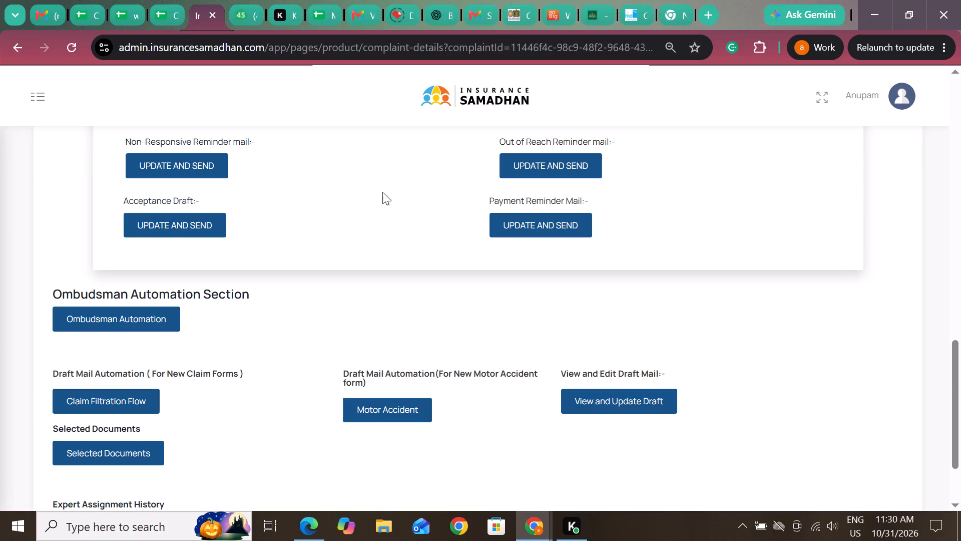
Return to the All Complaints list and check the same case's communication log.
{"action": "scroll", "coordinate": [342, 281], "scroll_direction": "up", "scroll_amount": 10}
{"action": "scroll", "coordinate": [10, 192], "scroll_direction": "up", "scroll_amount": 6}
{"action": "left_click", "coordinate": [36, 145]}
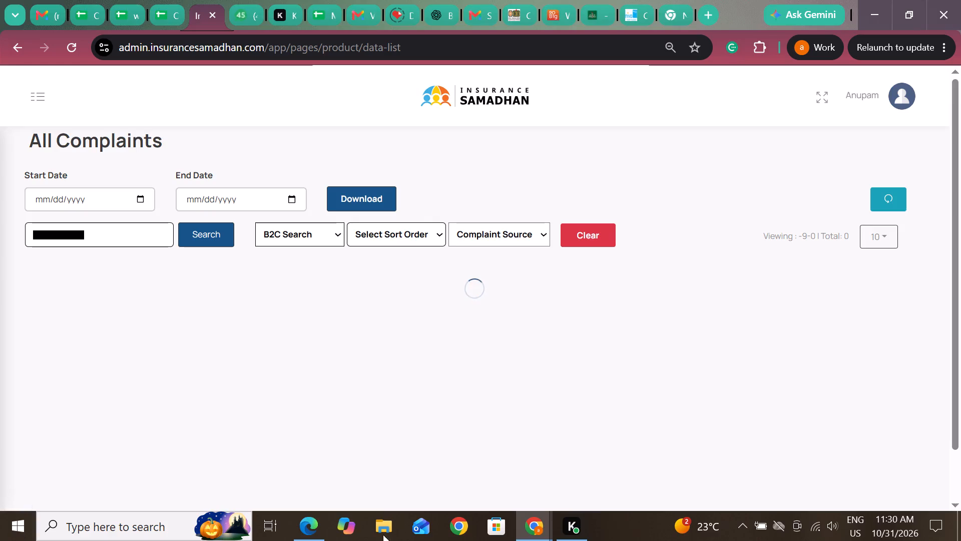
{"action": "scroll", "coordinate": [378, 343], "scroll_direction": "up", "scroll_amount": 1}
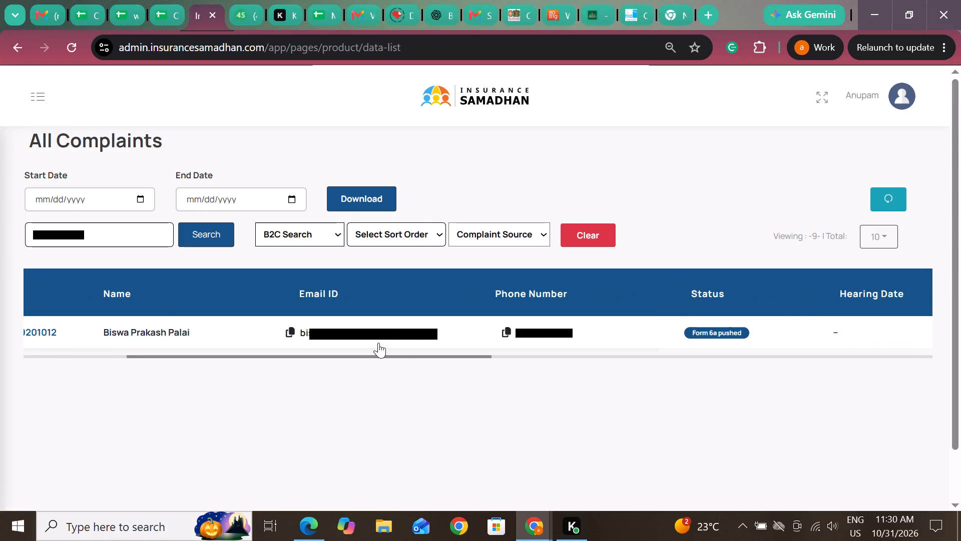
{"action": "scroll", "coordinate": [378, 343], "scroll_direction": "up", "scroll_amount": 1}
{"action": "left_click", "coordinate": [362, 338]}
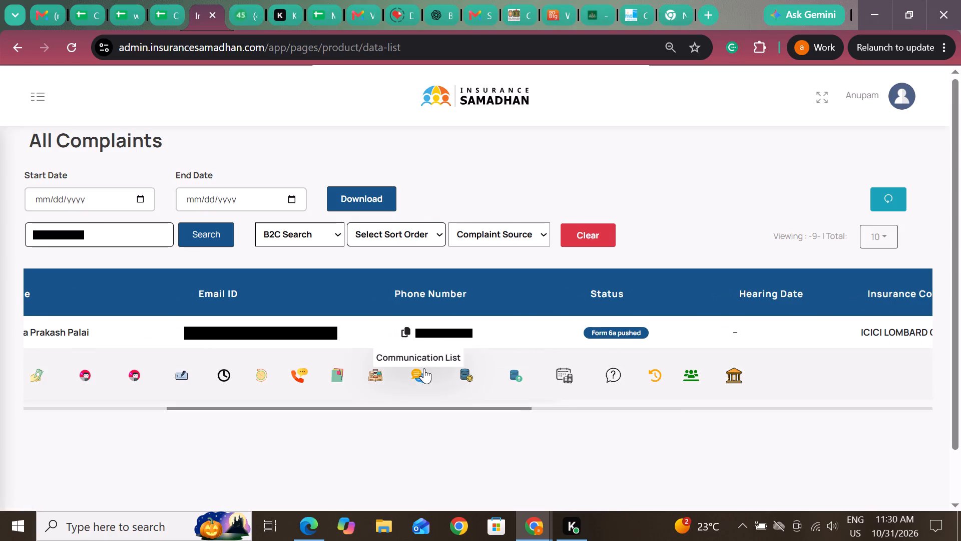
{"action": "left_click", "coordinate": [420, 376]}
{"action": "scroll", "coordinate": [372, 397], "scroll_direction": "up", "scroll_amount": 7}
{"action": "left_click", "coordinate": [261, 116]}
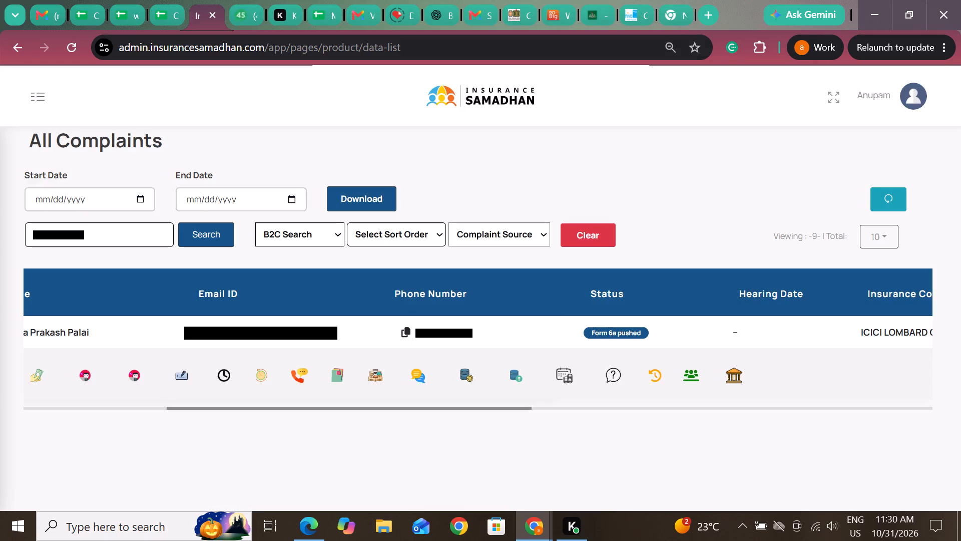
Switch to the ombudsman worksheet and enter "nr" as the remark in column B of row 566.
{"action": "left_click", "coordinate": [125, 20]}
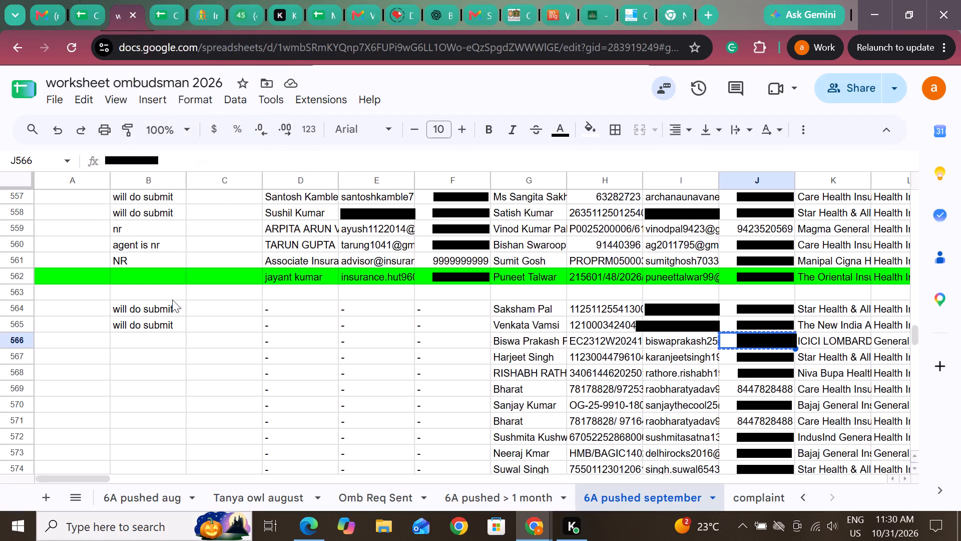
{"action": "left_click", "coordinate": [174, 340]}
{"action": "type", "text": "nr"}
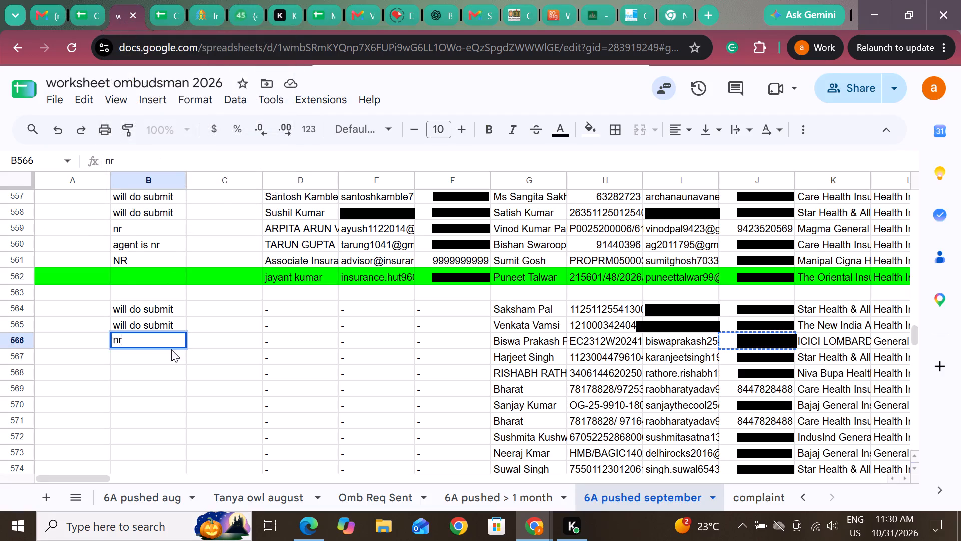
{"action": "left_click", "coordinate": [154, 361]}
Look over the customer name, policy number, email and phone cells in row 567.
{"action": "left_click", "coordinate": [502, 359]}
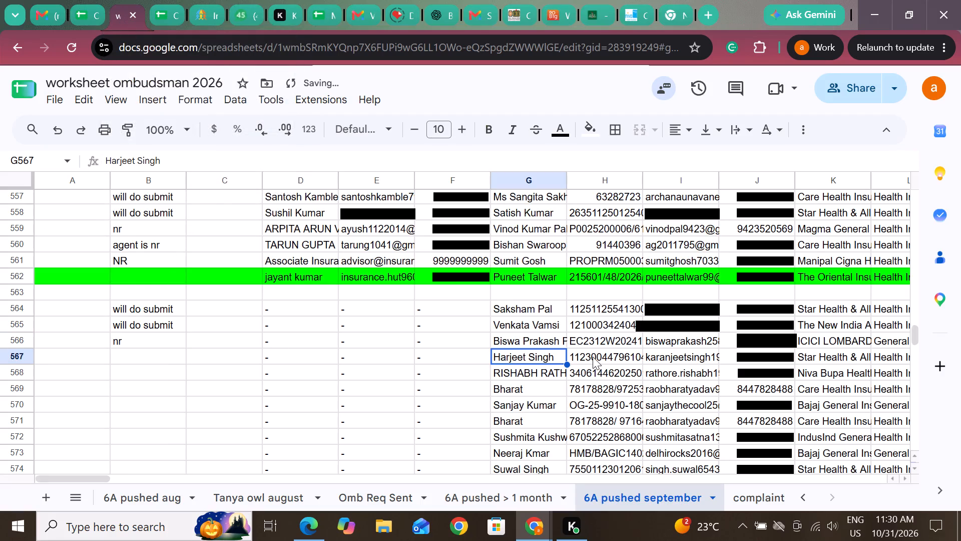
{"action": "left_click", "coordinate": [604, 352]}
{"action": "left_click", "coordinate": [653, 355]}
{"action": "left_click", "coordinate": [712, 354]}
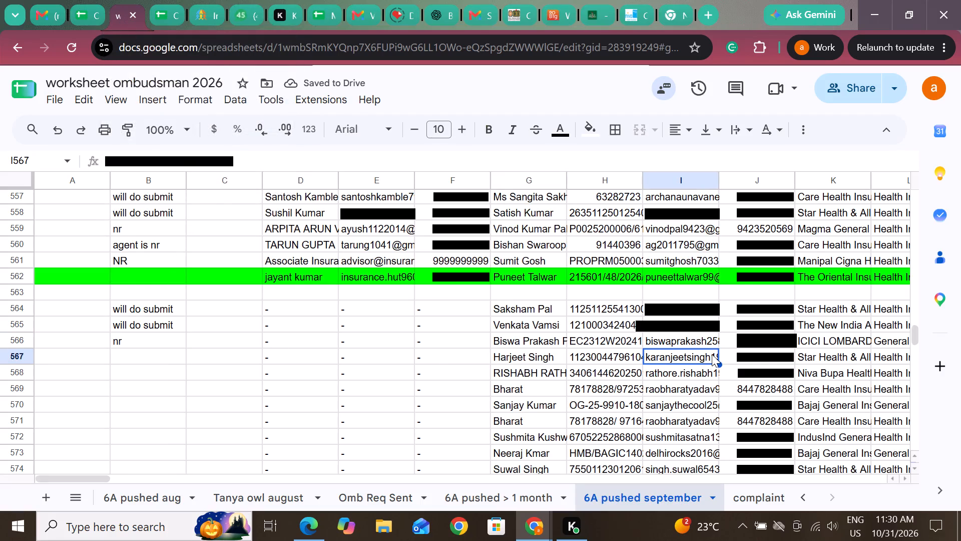
{"action": "left_click", "coordinate": [761, 354]}
{"action": "left_click", "coordinate": [597, 363]}
{"action": "left_click", "coordinate": [508, 362]}
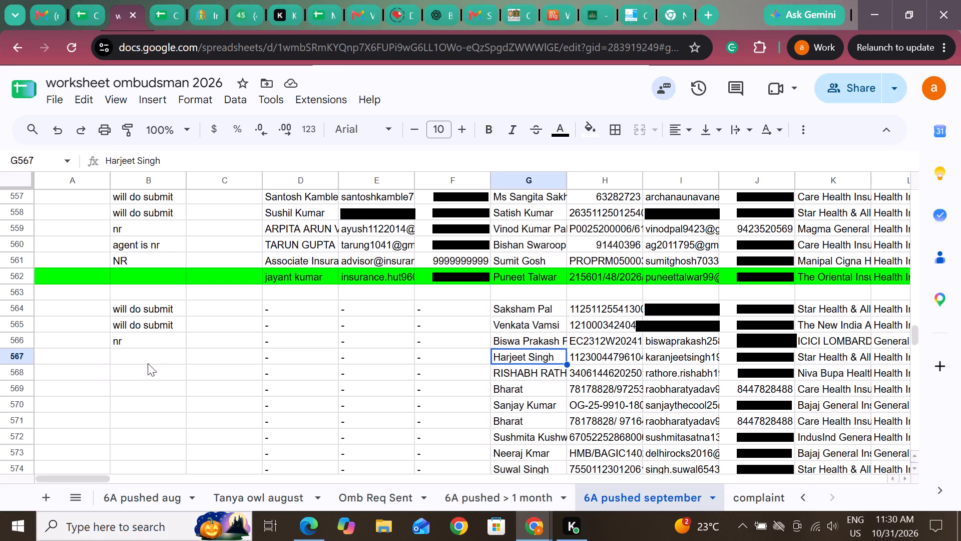
{"action": "left_click", "coordinate": [133, 360]}
{"action": "left_click", "coordinate": [525, 358]}
{"action": "left_click", "coordinate": [590, 362]}
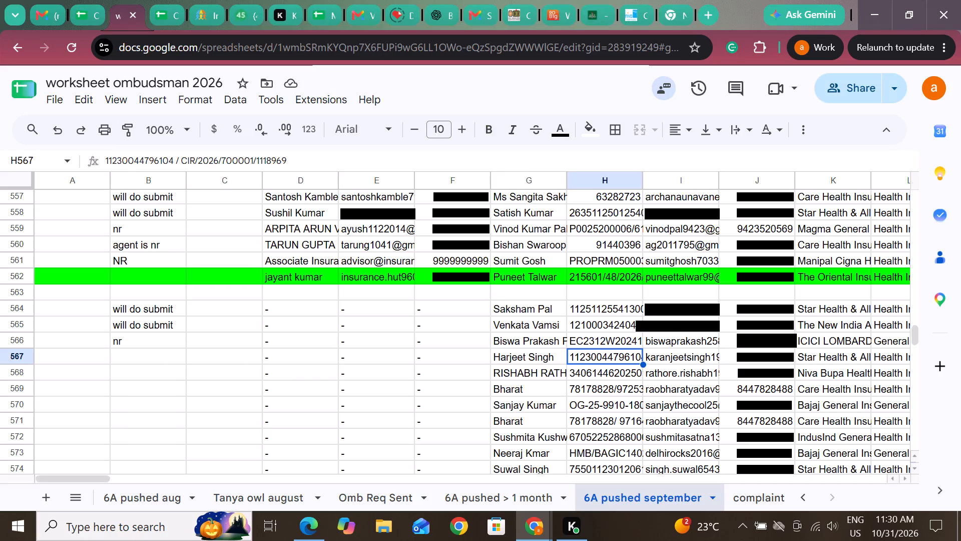
Copy the phone number from row 567 of the worksheet and search All Complaints in Insurance Samadhan for it.
{"action": "left_click", "coordinate": [721, 350]}
{"action": "key", "text": "ctrl+c"}
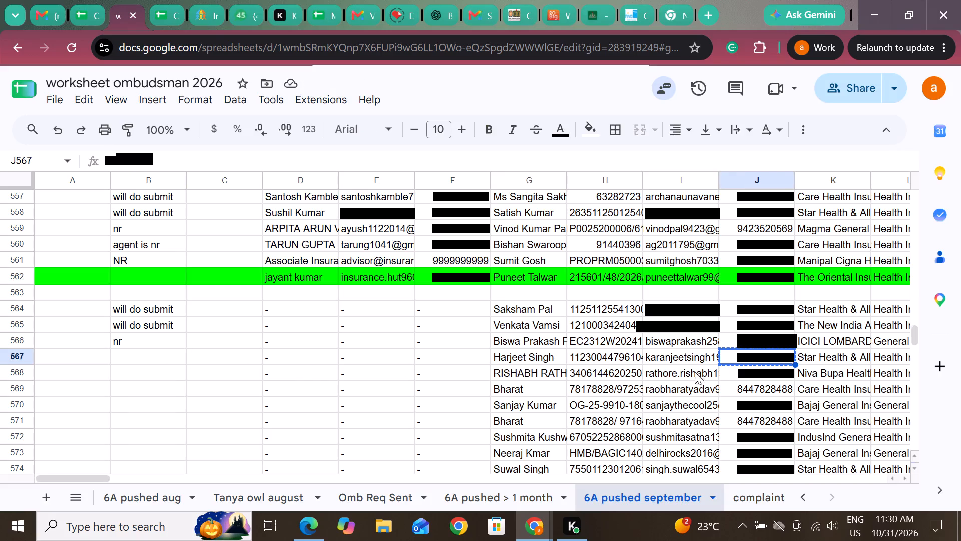
{"action": "key", "text": "ctrl+c"}
{"action": "key", "text": "ctrl+c"}
{"action": "left_click", "coordinate": [210, 28]}
{"action": "triple_click", "coordinate": [139, 244]}
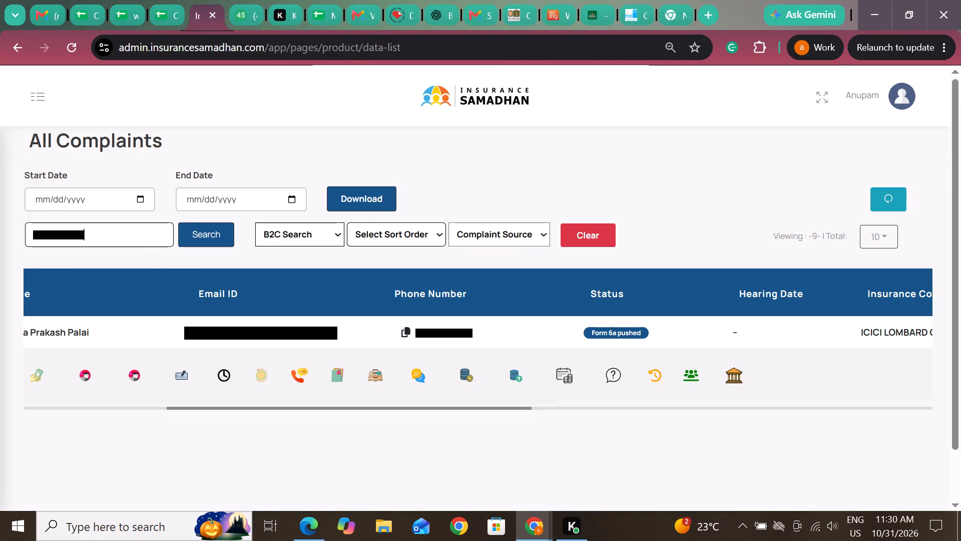
{"action": "key", "text": "ctrl+v"}
{"action": "left_click", "coordinate": [169, 239]}
{"action": "left_click", "coordinate": [192, 235]}
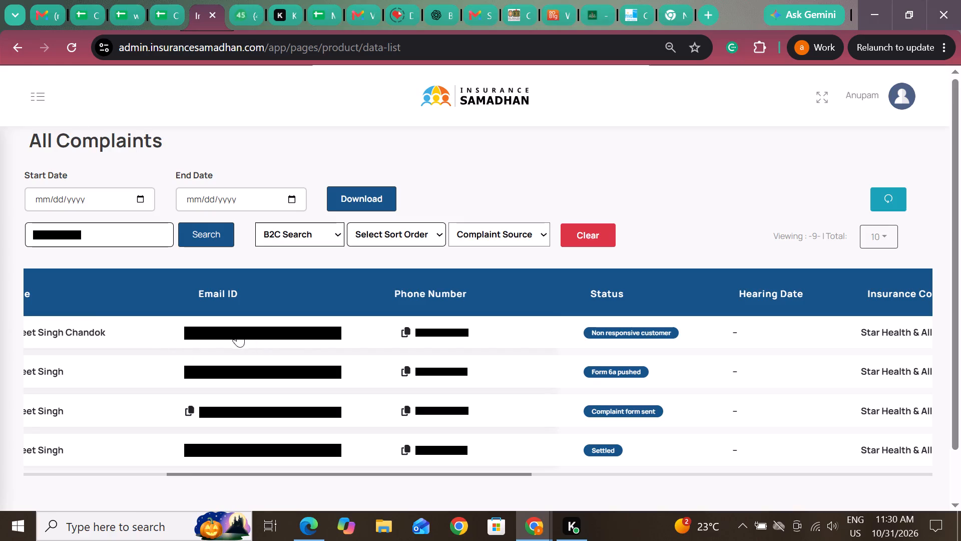
Copy the phone number from the Form 6A pushed case in the results and call it with the Smartflo dialer.
{"action": "scroll", "coordinate": [244, 333], "scroll_direction": "right", "scroll_amount": 2}
{"action": "scroll", "coordinate": [350, 346], "scroll_direction": "left", "scroll_amount": 3}
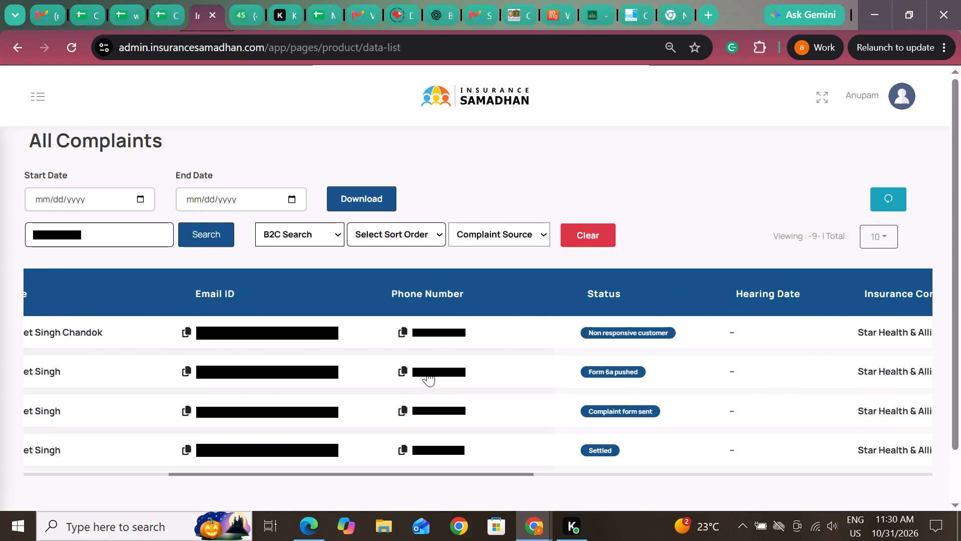
{"action": "left_click", "coordinate": [405, 371]}
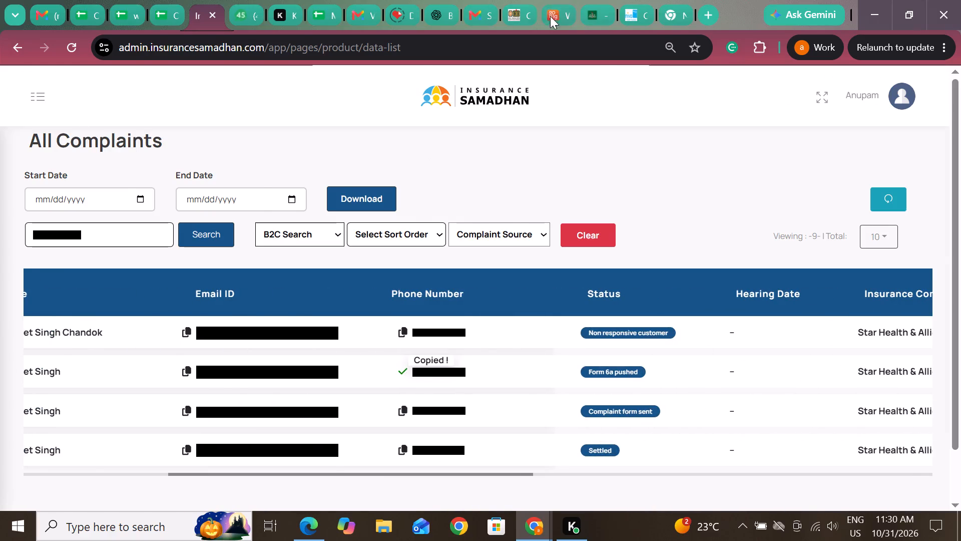
{"action": "left_click", "coordinate": [550, 16]}
{"action": "triple_click", "coordinate": [444, 165], "text": "ctrl"}
{"action": "key", "text": "ctrl+v"}
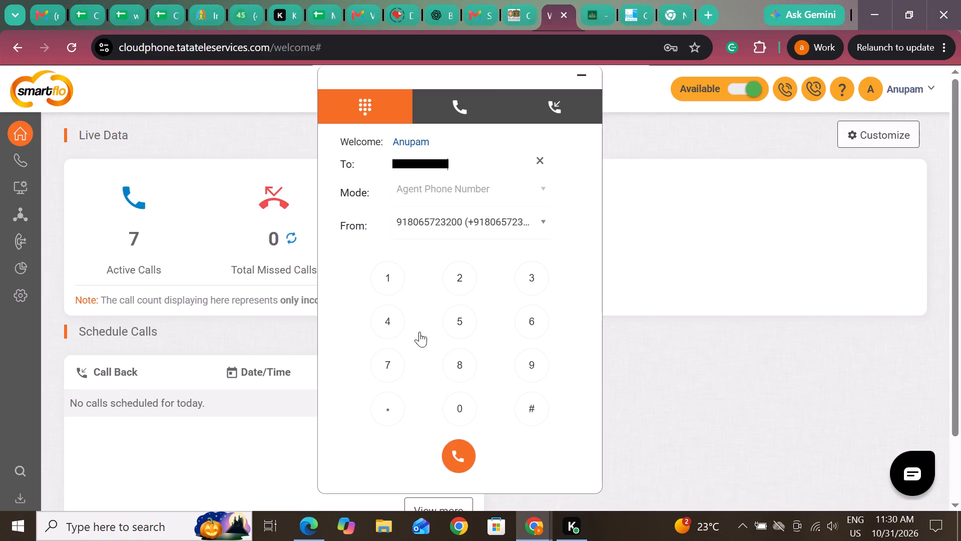
{"action": "left_click", "coordinate": [462, 464]}
{"action": "scroll", "coordinate": [294, 49], "scroll_direction": "up", "scroll_amount": 5}
Look over the customer's case rows in Insurance Samadhan during the call and check back on the Smartflo dialer.
{"action": "left_click", "coordinate": [197, 24]}
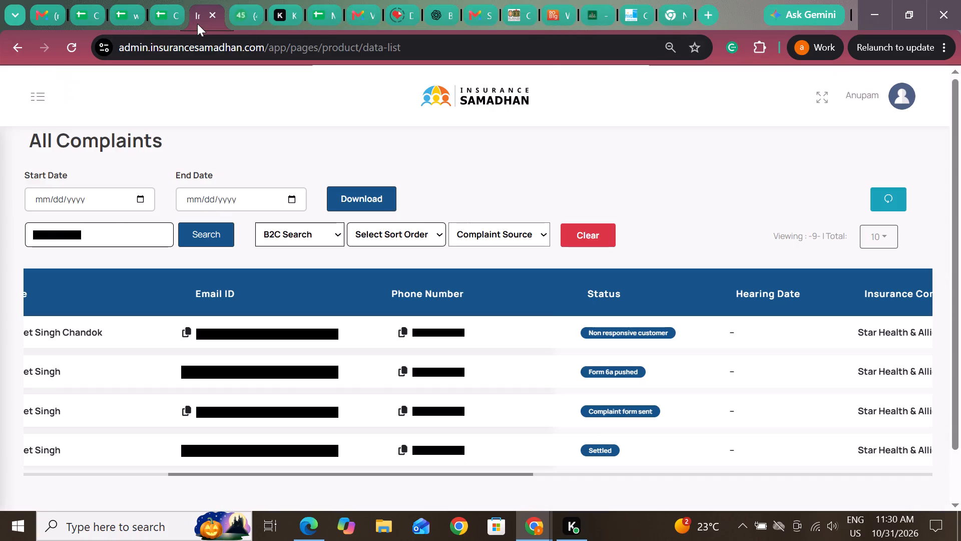
{"action": "scroll", "coordinate": [299, 356], "scroll_direction": "right", "scroll_amount": 1}
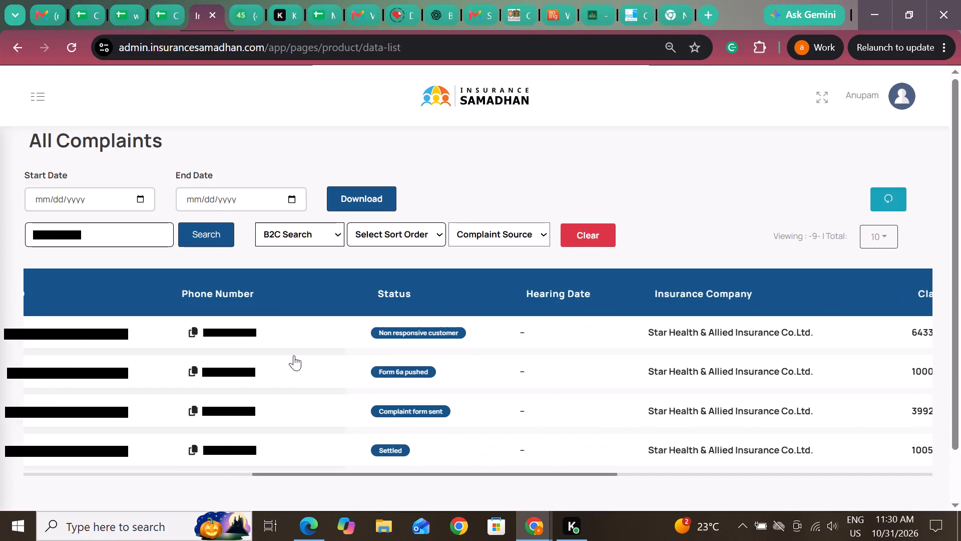
{"action": "scroll", "coordinate": [294, 355], "scroll_direction": "right", "scroll_amount": 1}
{"action": "scroll", "coordinate": [294, 355], "scroll_direction": "left", "scroll_amount": 3}
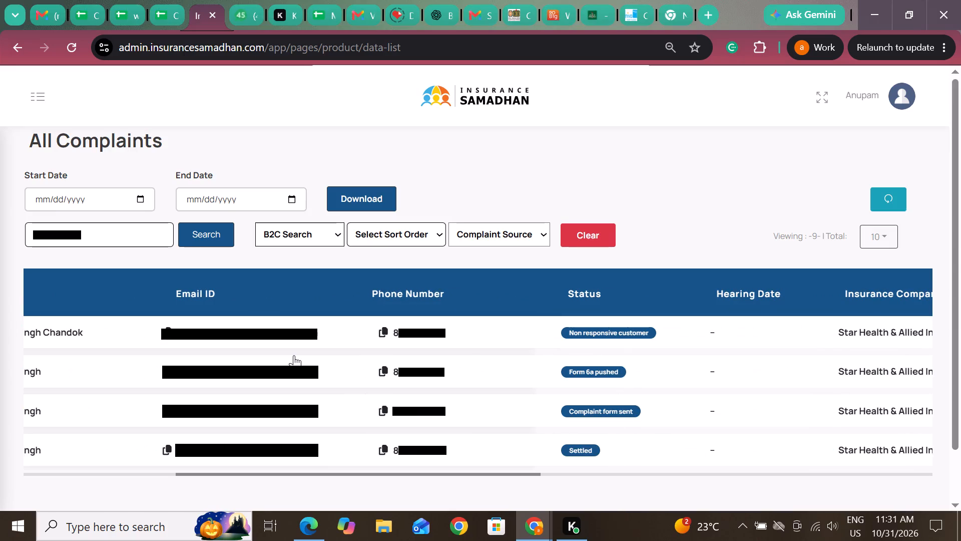
{"action": "scroll", "coordinate": [328, 291], "scroll_direction": "down", "scroll_amount": 1}
{"action": "left_click", "coordinate": [548, 20]}
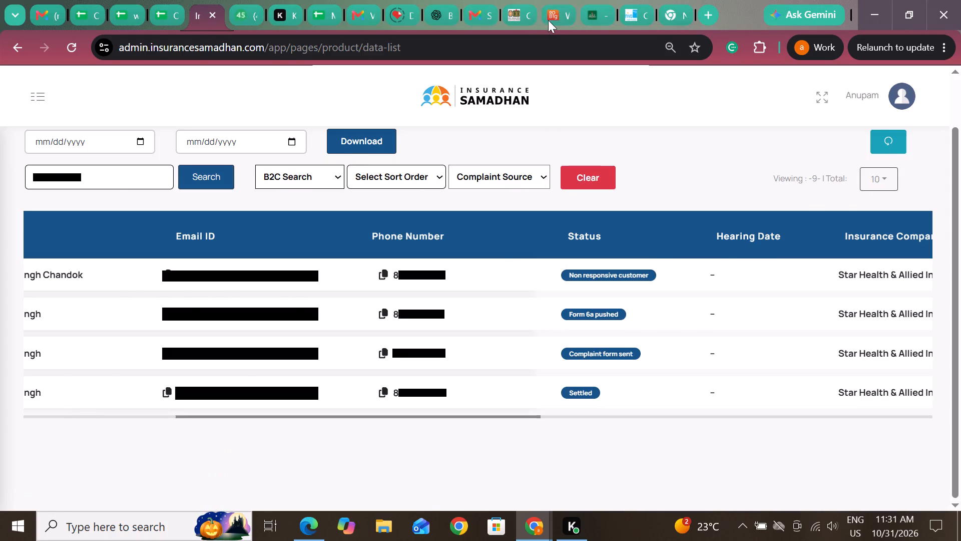
{"action": "scroll", "coordinate": [391, 189], "scroll_direction": "down", "scroll_amount": 4}
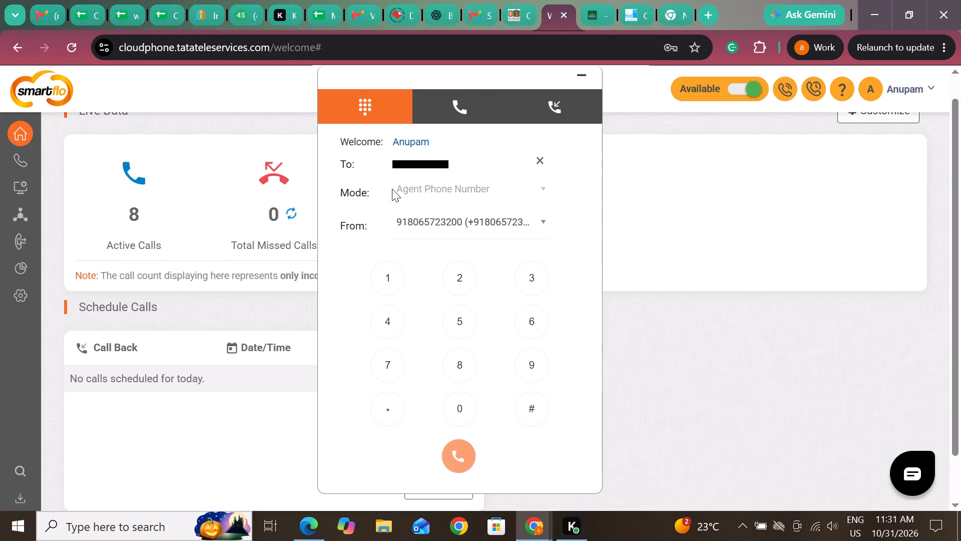
{"action": "scroll", "coordinate": [373, 213], "scroll_direction": "up", "scroll_amount": 6}
{"action": "scroll", "coordinate": [80, 176], "scroll_direction": "up", "scroll_amount": 7}
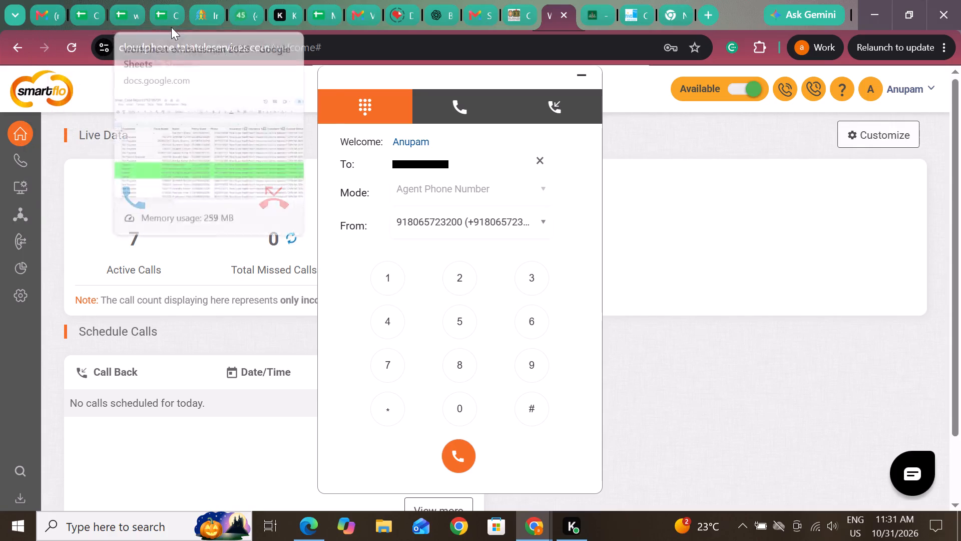
Add the comment "nr" to the communication log of the customer's Form 6A pushed case in Insurance Samadhan.
{"action": "left_click", "coordinate": [205, 25]}
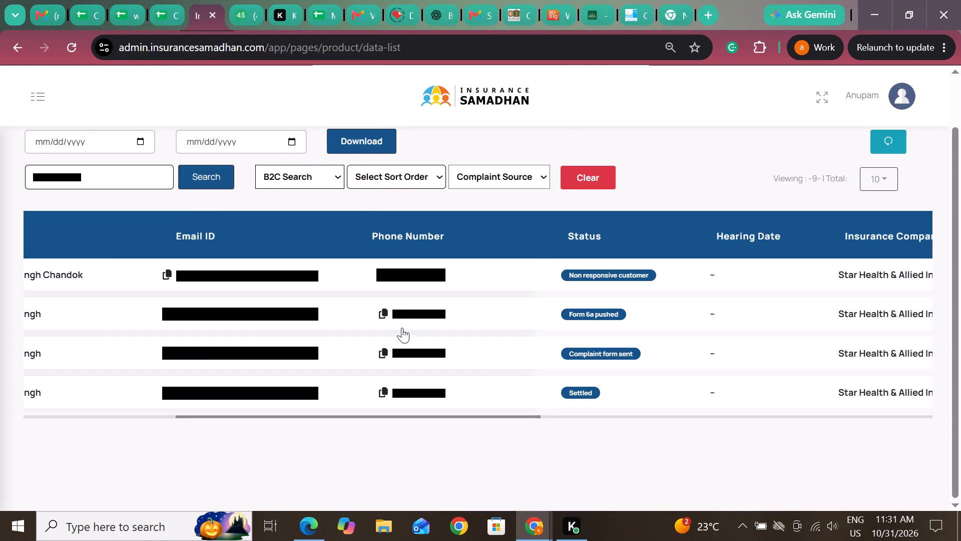
{"action": "left_click", "coordinate": [384, 324]}
{"action": "left_click", "coordinate": [391, 358]}
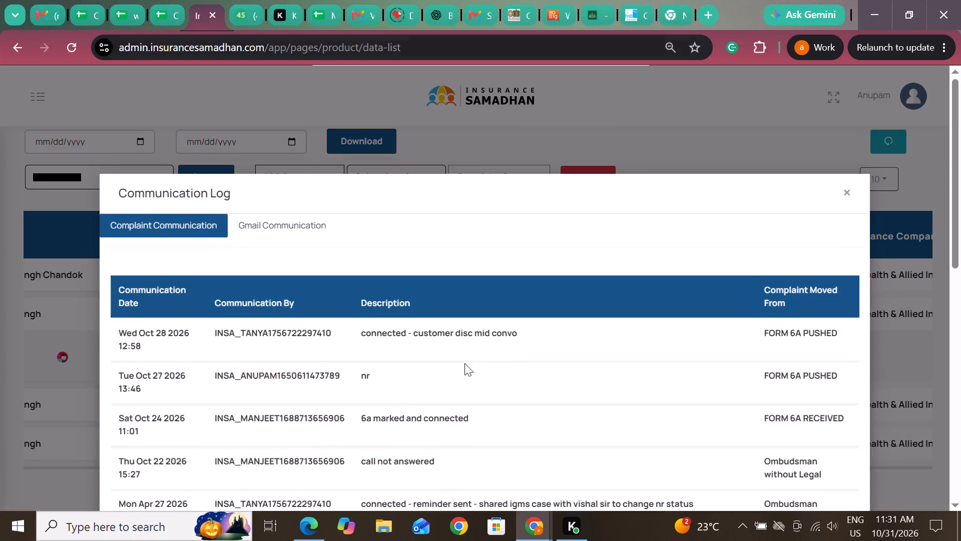
{"action": "scroll", "coordinate": [392, 377], "scroll_direction": "down", "scroll_amount": 9}
{"action": "left_click", "coordinate": [520, 462]}
{"action": "left_click", "coordinate": [520, 474]}
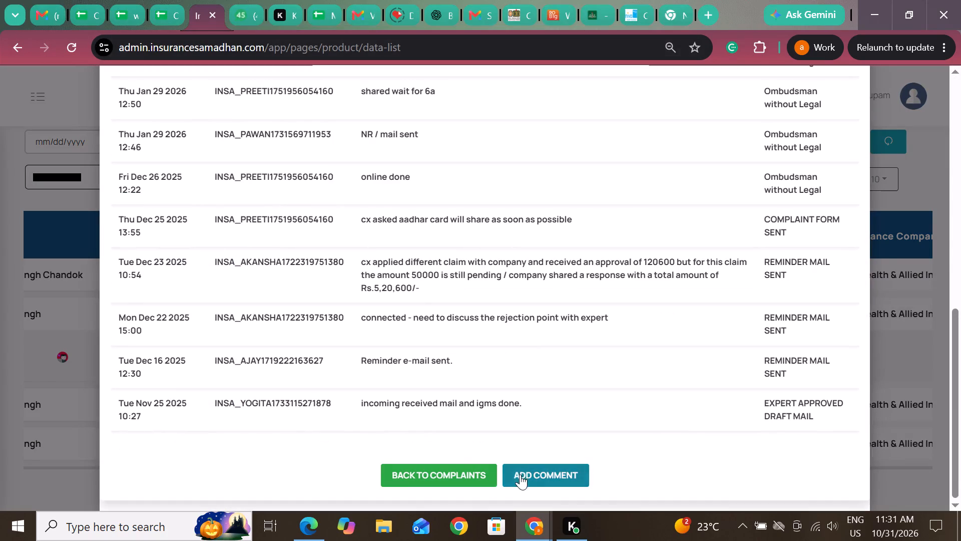
{"action": "left_click", "coordinate": [377, 355]}
{"action": "key", "text": "n"}
{"action": "key", "text": "r"}
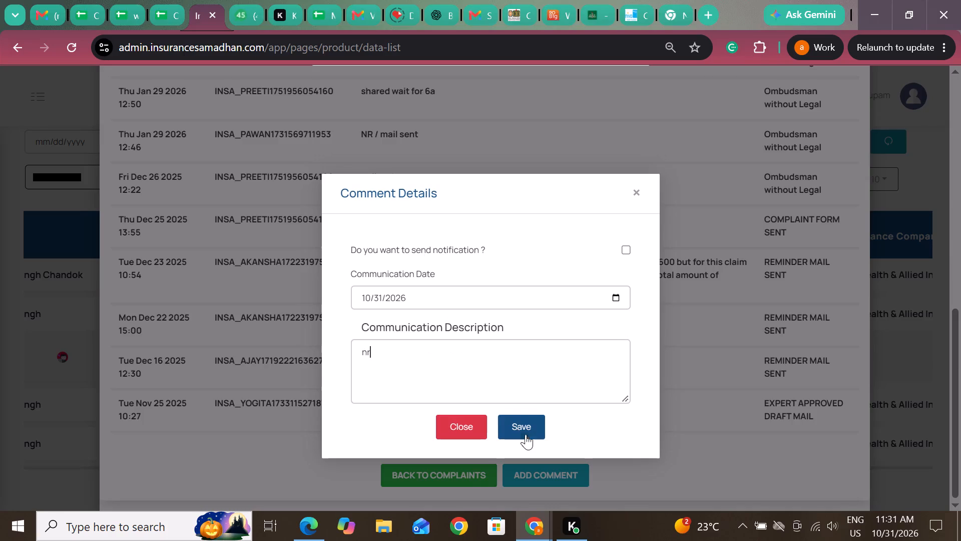
{"action": "left_click", "coordinate": [526, 436]}
{"action": "scroll", "coordinate": [384, 177], "scroll_direction": "up", "scroll_amount": 16}
{"action": "left_click", "coordinate": [434, 129]}
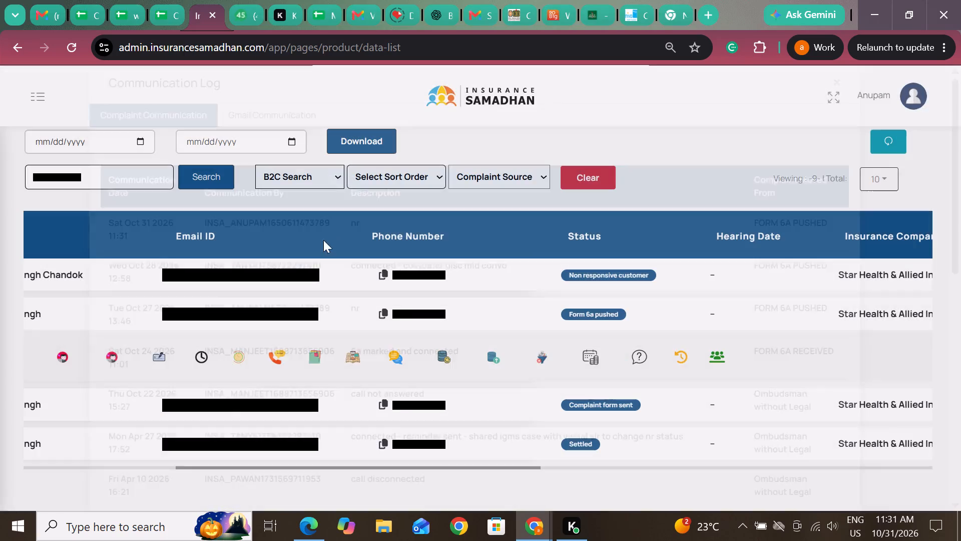
Open the Form 6A pushed case's complaint details and send its Non-Responsive Reminder mail from the ombudsman reminder mail options.
{"action": "scroll", "coordinate": [266, 313], "scroll_direction": "right", "scroll_amount": 6}
{"action": "left_click", "coordinate": [192, 313]}
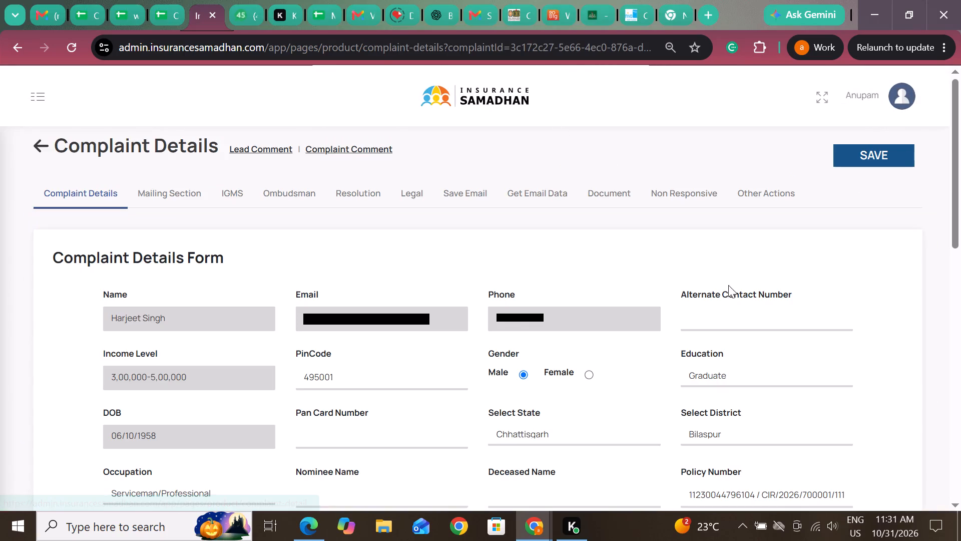
{"action": "left_click", "coordinate": [773, 196]}
{"action": "scroll", "coordinate": [233, 243], "scroll_direction": "down", "scroll_amount": 3}
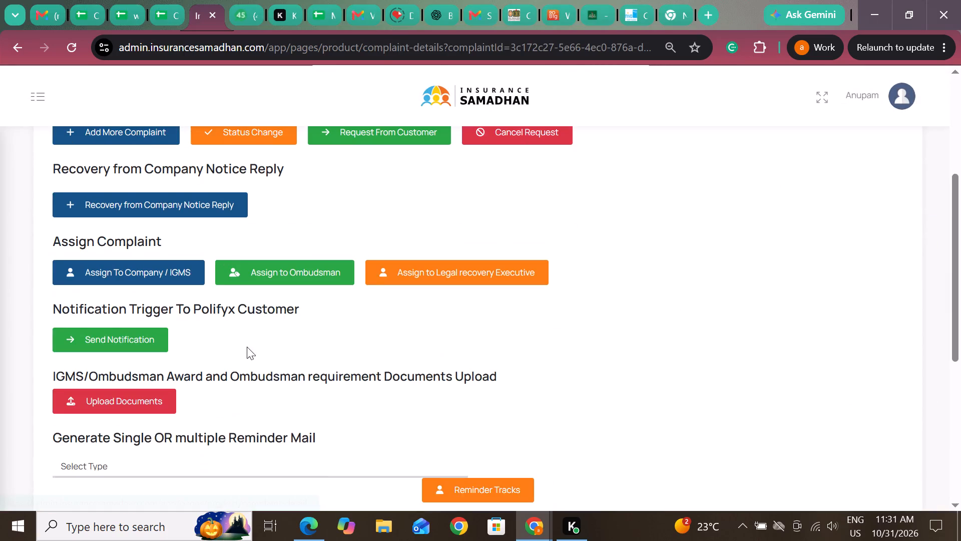
{"action": "scroll", "coordinate": [0, 249], "scroll_direction": "down", "scroll_amount": 3}
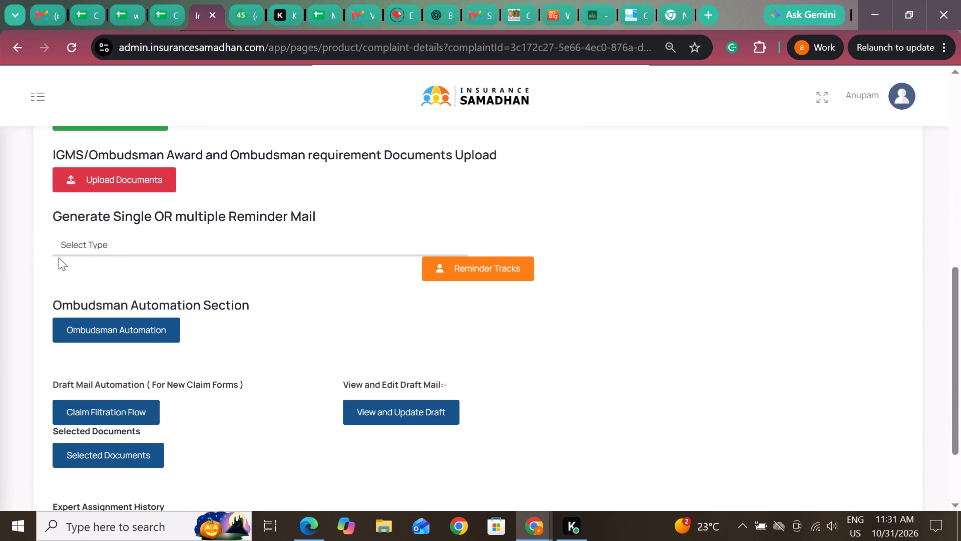
{"action": "left_click", "coordinate": [65, 244]}
{"action": "left_click", "coordinate": [72, 288]}
{"action": "scroll", "coordinate": [269, 186], "scroll_direction": "down", "scroll_amount": 4}
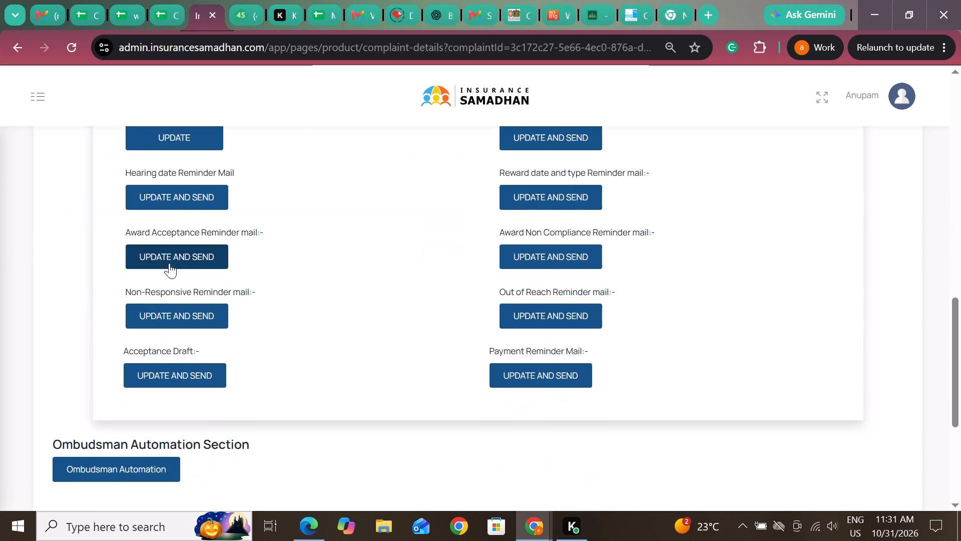
{"action": "left_click", "coordinate": [160, 313]}
{"action": "scroll", "coordinate": [365, 221], "scroll_direction": "down", "scroll_amount": 6}
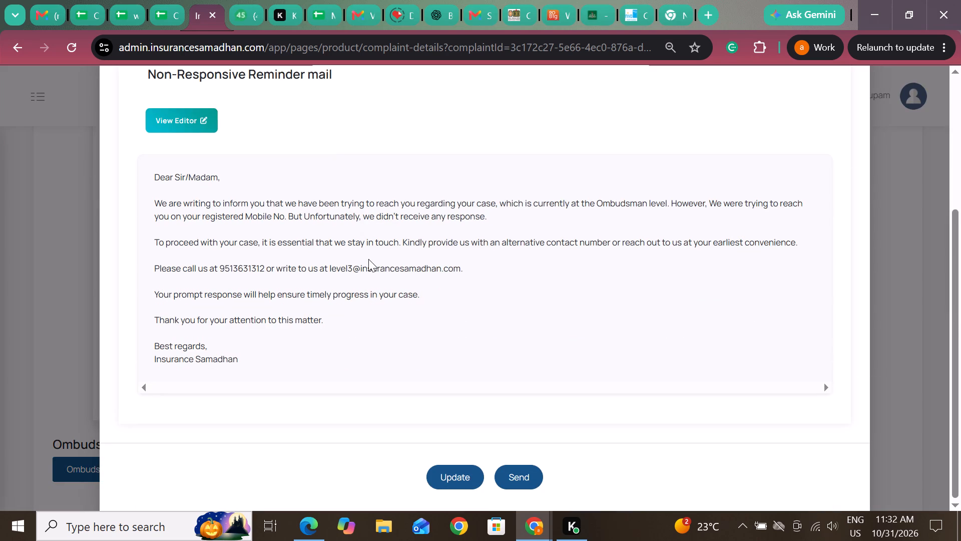
{"action": "scroll", "coordinate": [372, 274], "scroll_direction": "down", "scroll_amount": 3}
{"action": "left_click", "coordinate": [515, 467]}
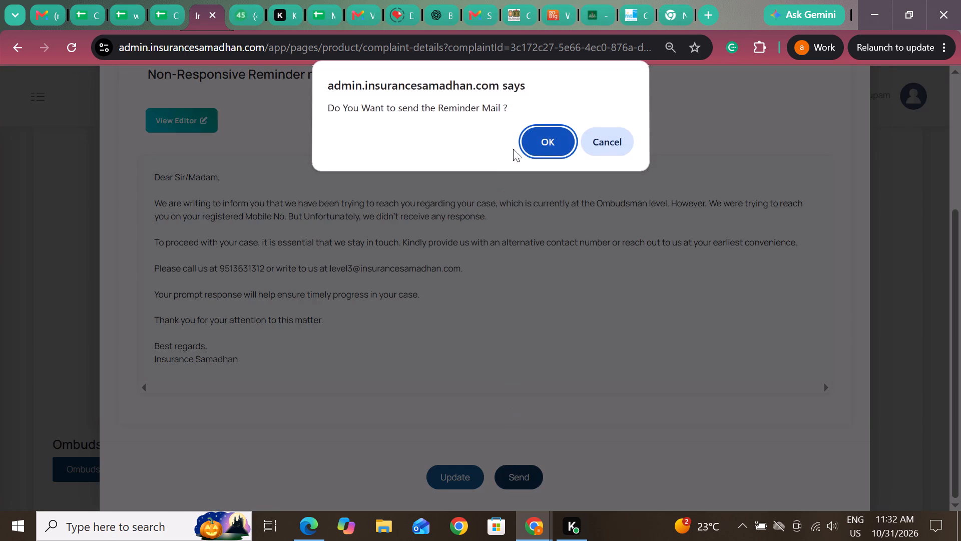
{"action": "left_click", "coordinate": [540, 151]}
Record "nr" in column B of row 567 on the 6A pushed september sheet of the ombudsman worksheet.
{"action": "scroll", "coordinate": [220, 231], "scroll_direction": "up", "scroll_amount": 13}
{"action": "scroll", "coordinate": [132, 112], "scroll_direction": "up", "scroll_amount": 6}
{"action": "left_click", "coordinate": [78, 16]}
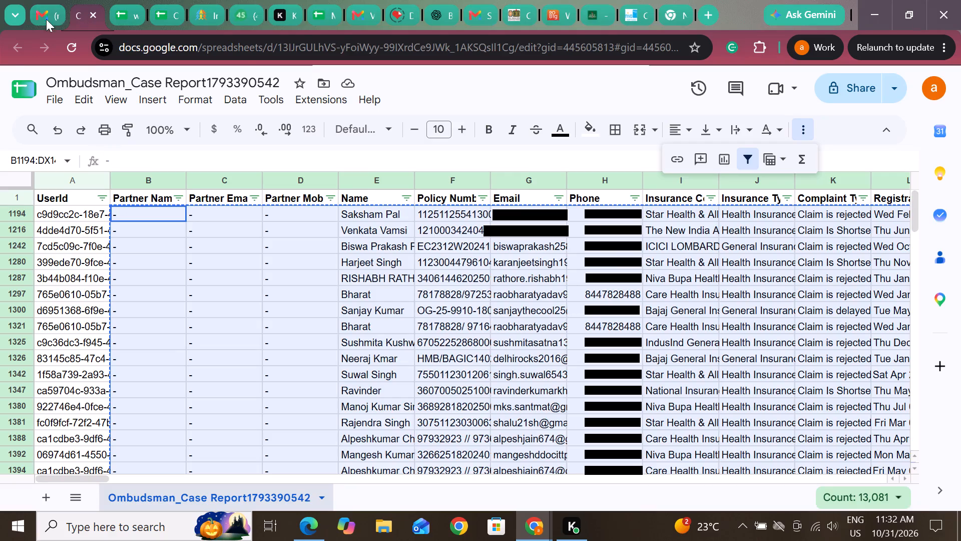
{"action": "left_click", "coordinate": [46, 19]}
{"action": "left_click", "coordinate": [127, 14]}
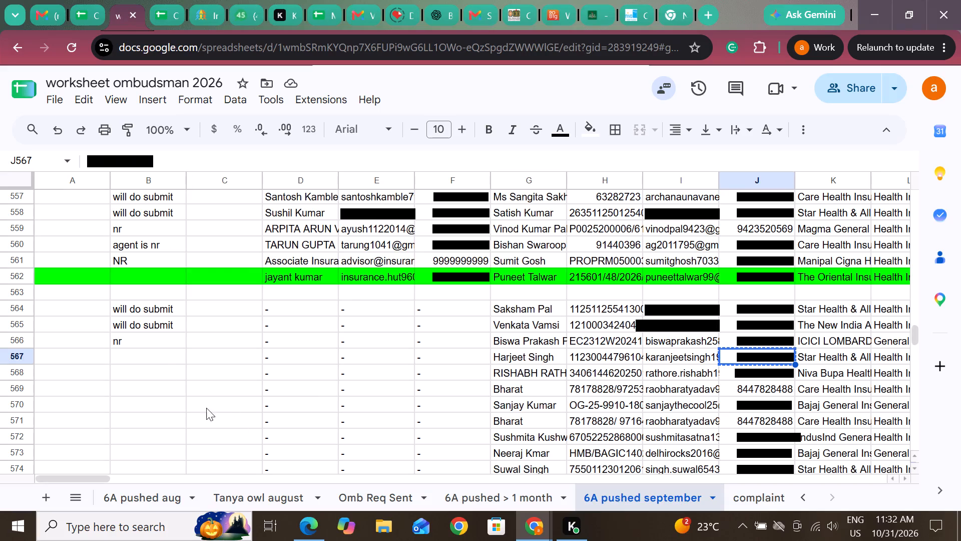
{"action": "left_click", "coordinate": [158, 358]}
{"action": "left_click", "coordinate": [158, 358]}
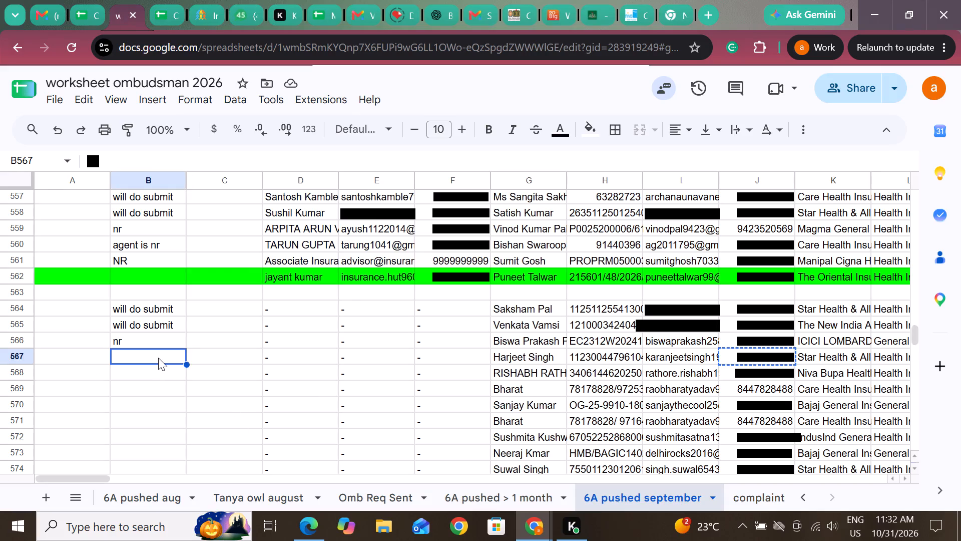
{"action": "type", "text": "nr"}
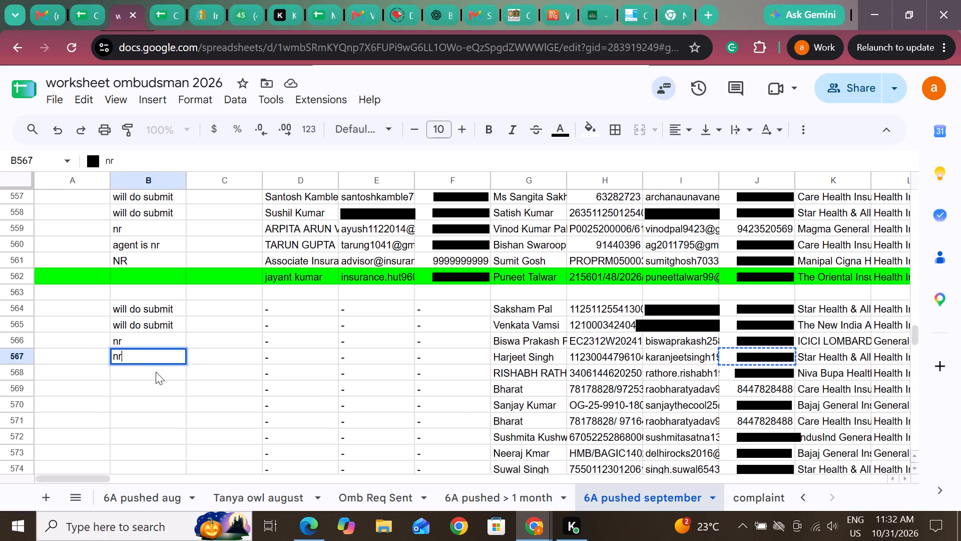
{"action": "left_click", "coordinate": [156, 372]}
Copy the phone number from row 568 of the worksheet and search All Complaints in Insurance Samadhan for it.
{"action": "left_click", "coordinate": [494, 380]}
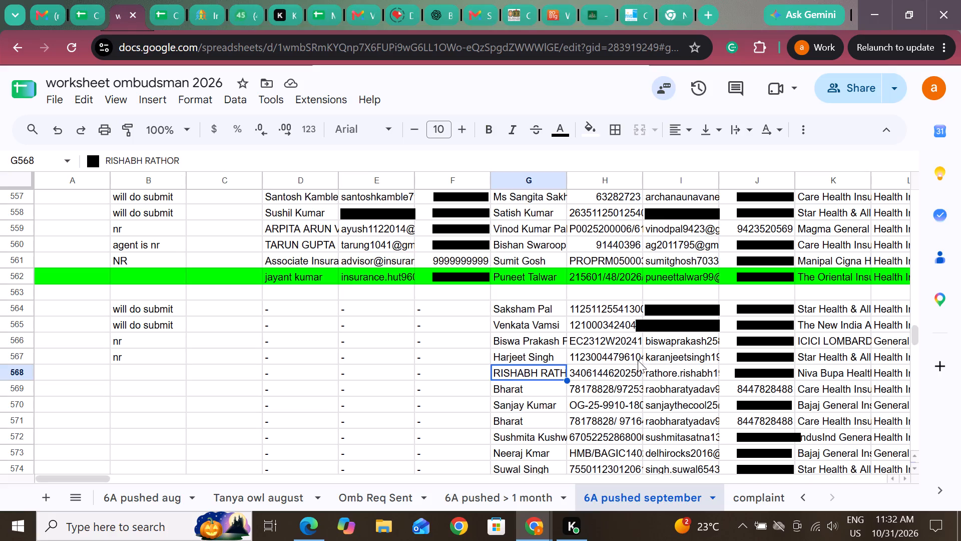
{"action": "left_click", "coordinate": [158, 369]}
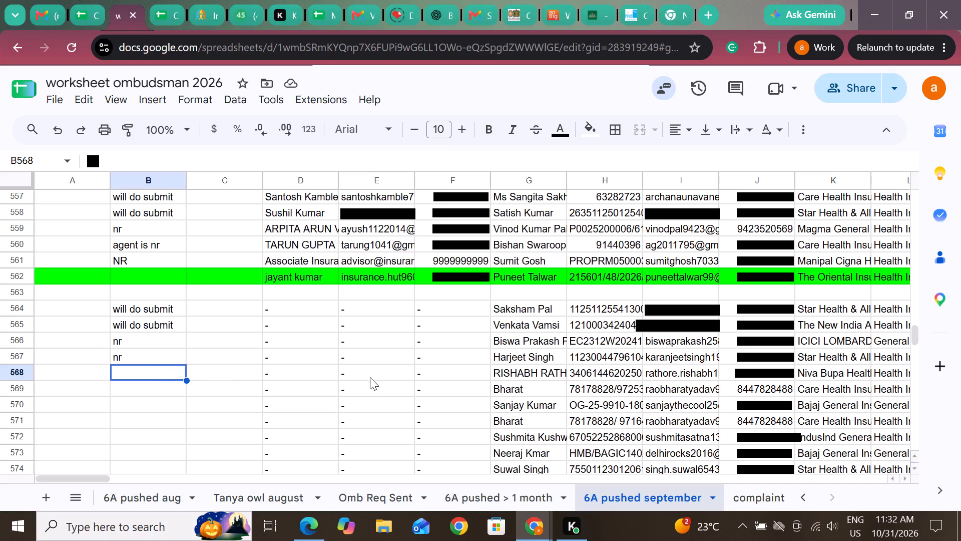
{"action": "left_click", "coordinate": [502, 374]}
{"action": "left_click", "coordinate": [639, 373]}
{"action": "left_click", "coordinate": [735, 371]}
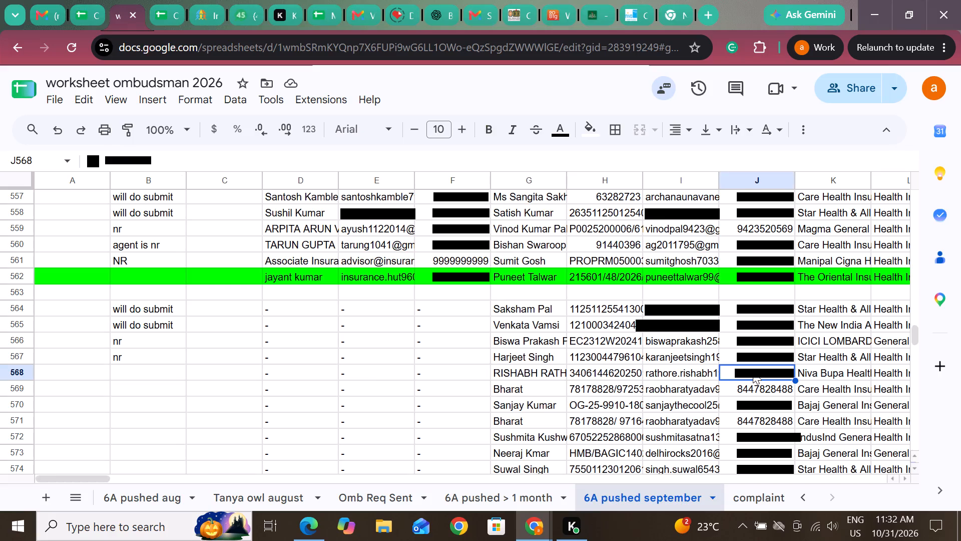
{"action": "key", "text": "ctrl+c"}
{"action": "key", "text": "ctrl+c"}
{"action": "key", "text": "ctrl+c"}
{"action": "key", "text": "ctrl+c"}
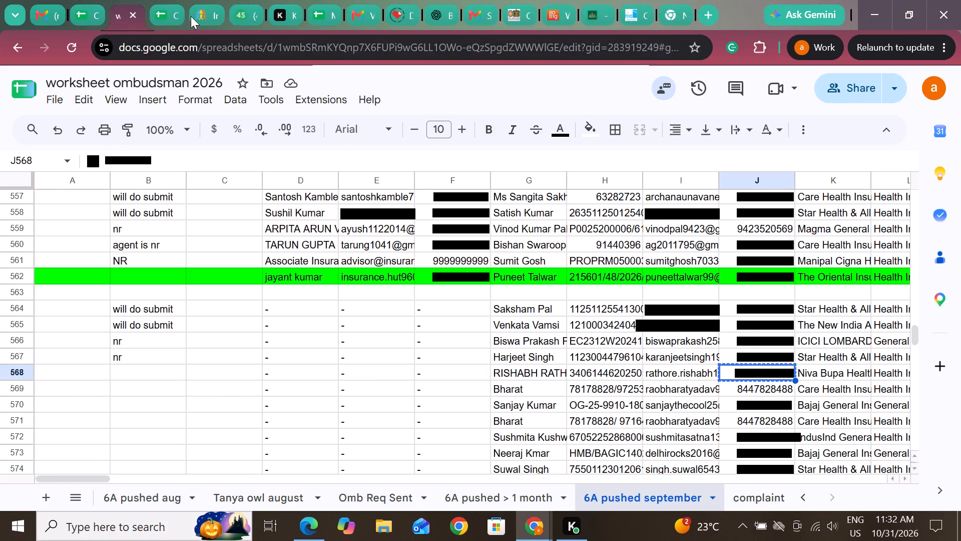
{"action": "left_click", "coordinate": [191, 16]}
{"action": "left_click", "coordinate": [43, 145]}
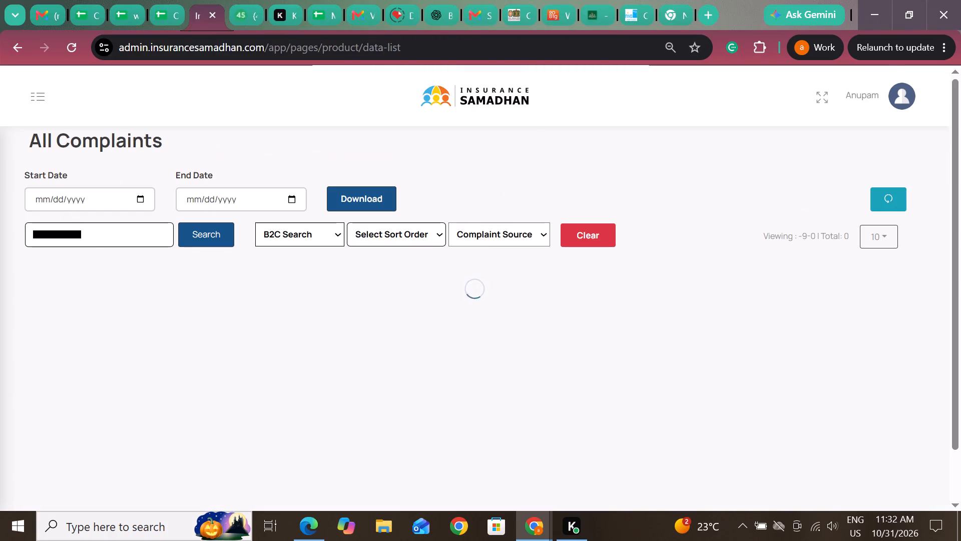
{"action": "left_click", "coordinate": [120, 232], "text": "ctrl"}
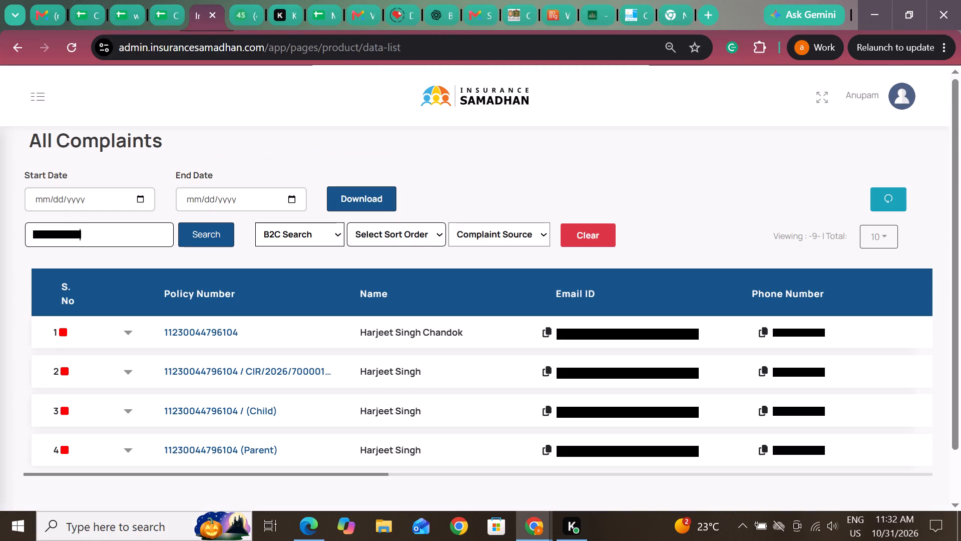
{"action": "double_click", "coordinate": [120, 232]}
{"action": "key", "text": "ctrl+v"}
{"action": "left_click", "coordinate": [182, 232], "text": "ctrl"}
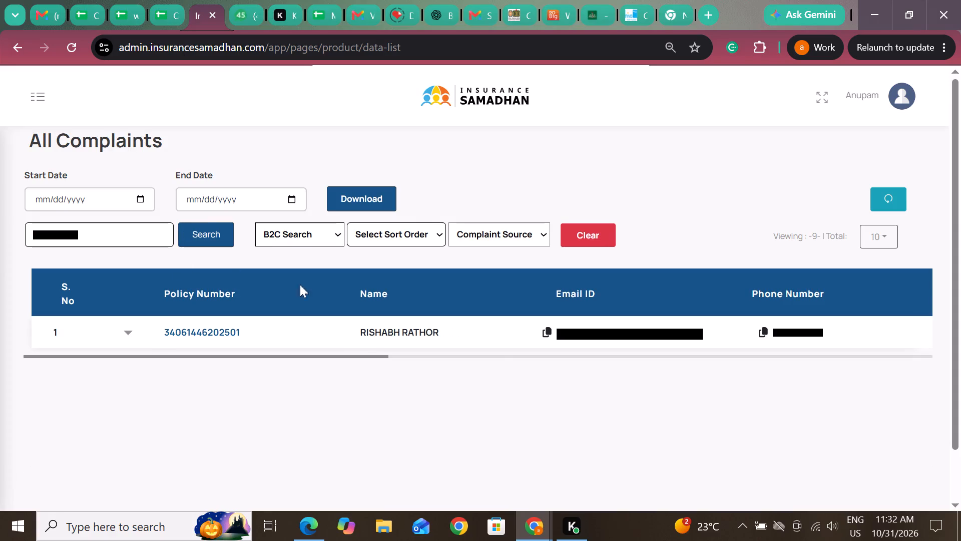
Review the communication log of the Niva Bupa Form 6A pushed case and return to the complaints list.
{"action": "scroll", "coordinate": [361, 334], "scroll_direction": "left", "scroll_amount": 2}
{"action": "left_click", "coordinate": [452, 338]}
{"action": "left_click", "coordinate": [481, 378]}
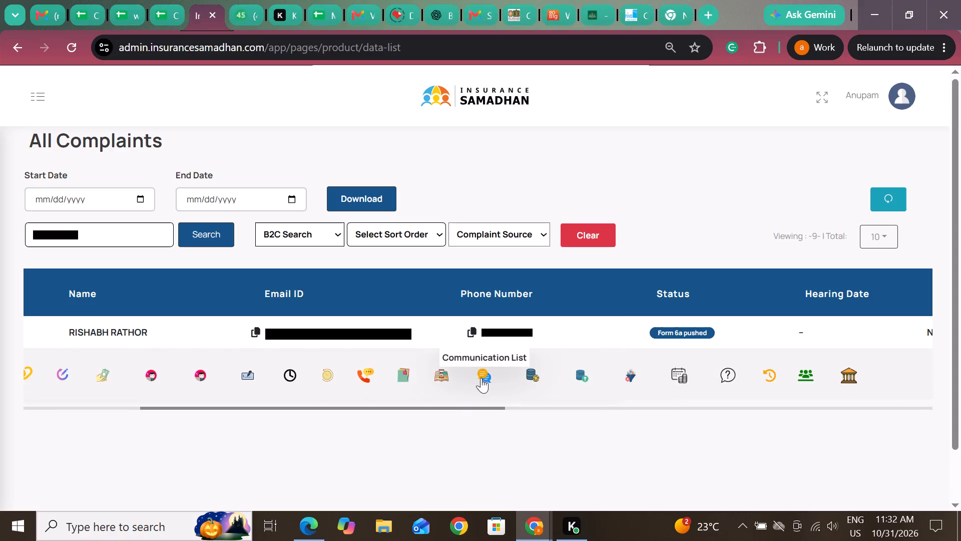
{"action": "scroll", "coordinate": [427, 364], "scroll_direction": "up", "scroll_amount": 6}
{"action": "left_click", "coordinate": [261, 126]}
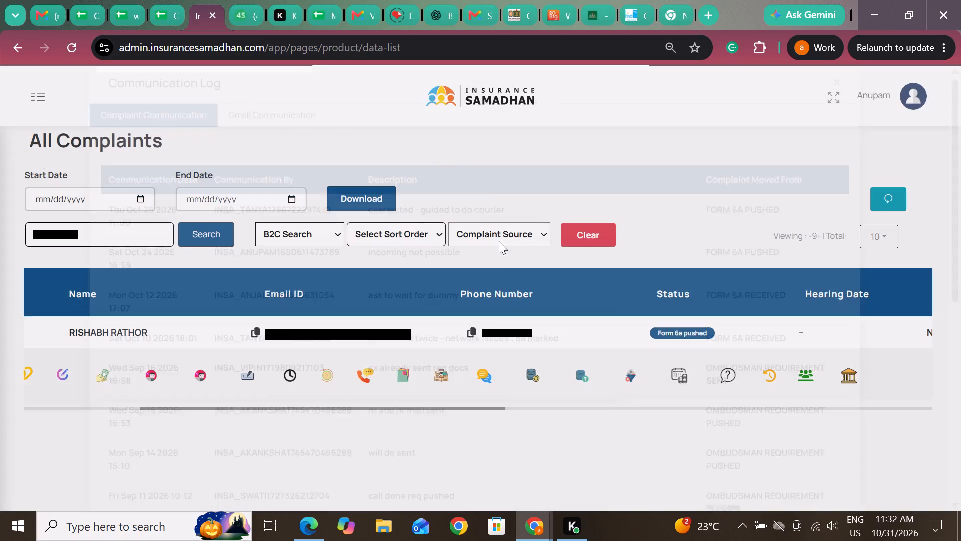
Copy the phone number from the Form 6A pushed case and call it with the Smartflo dialer.
{"action": "left_click", "coordinate": [468, 333]}
{"action": "scroll", "coordinate": [537, 31], "scroll_direction": "up", "scroll_amount": 3}
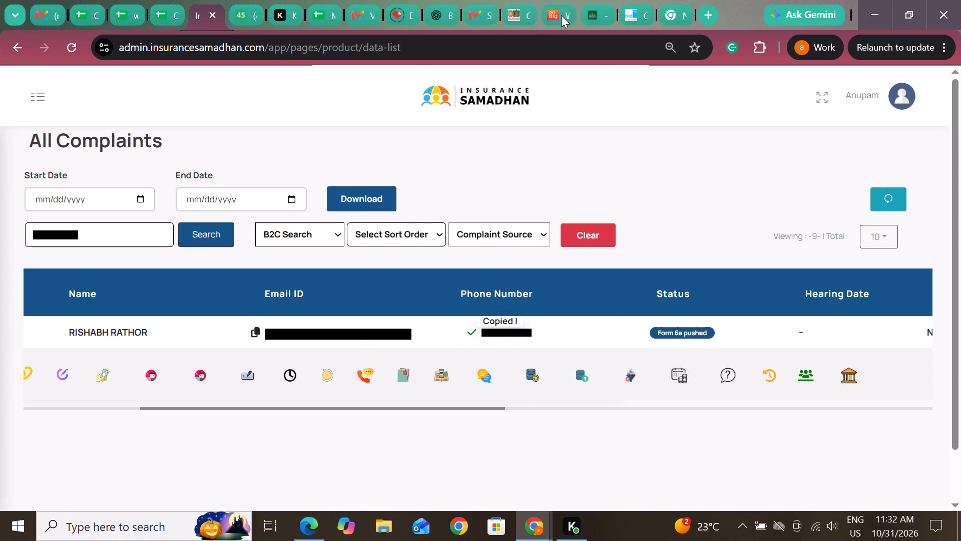
{"action": "left_click", "coordinate": [543, 20]}
{"action": "double_click", "coordinate": [433, 169], "text": "ctrl"}
{"action": "key", "text": "ctrl+v"}
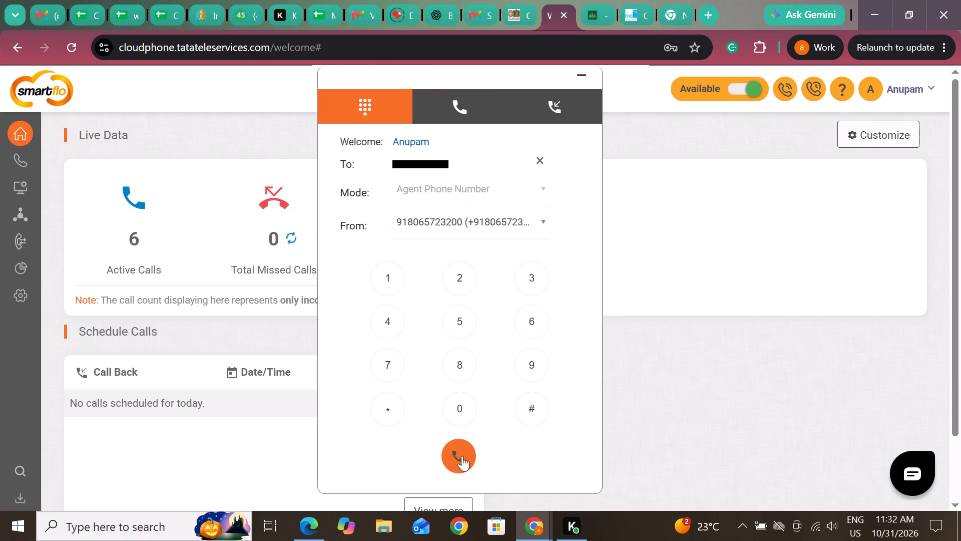
{"action": "left_click", "coordinate": [461, 457]}
{"action": "scroll", "coordinate": [97, 55], "scroll_direction": "up", "scroll_amount": 7}
Look over the customer's case row in Insurance Samadhan during the call.
{"action": "left_click", "coordinate": [190, 24]}
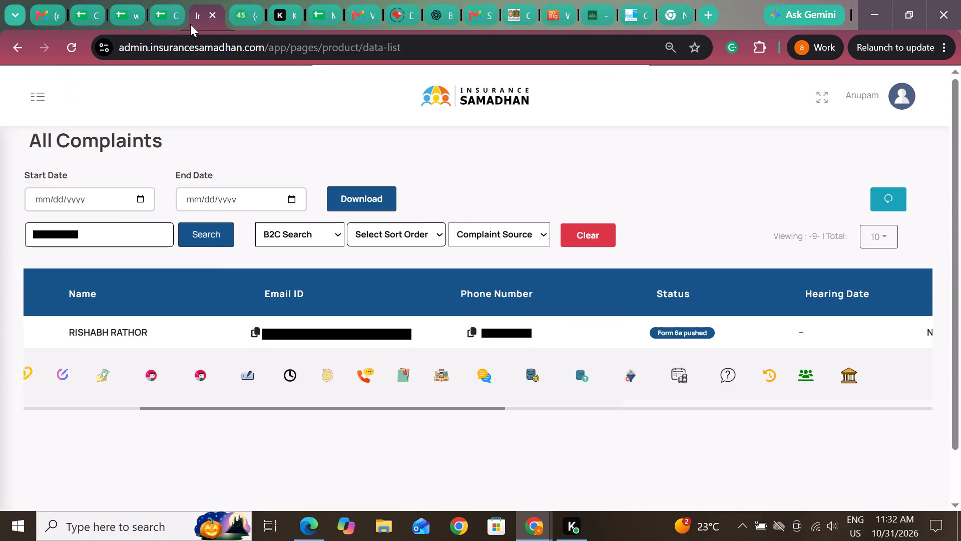
{"action": "scroll", "coordinate": [188, 291], "scroll_direction": "left", "scroll_amount": 1}
{"action": "scroll", "coordinate": [184, 328], "scroll_direction": "right", "scroll_amount": 5}
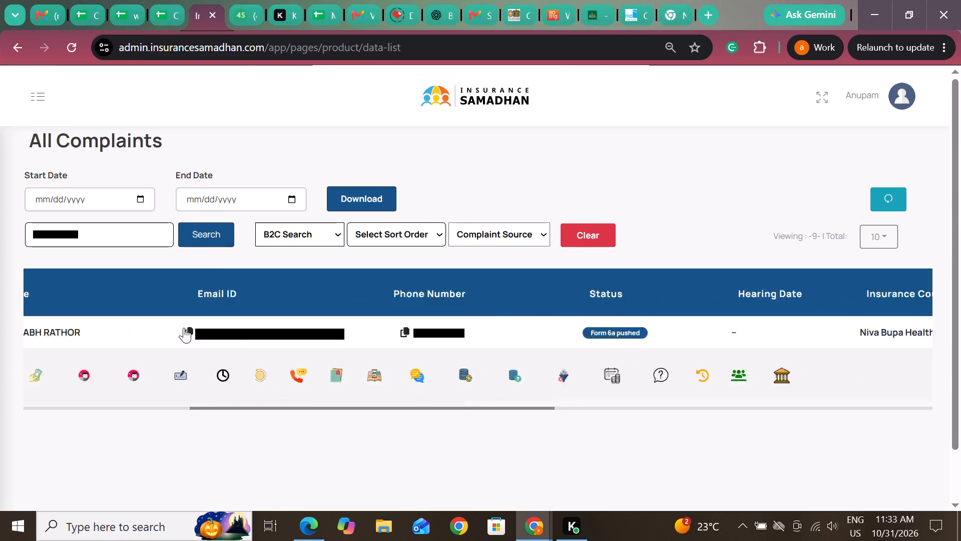
{"action": "scroll", "coordinate": [184, 328], "scroll_direction": "right", "scroll_amount": 2}
{"action": "left_click", "coordinate": [141, 335]}
{"action": "scroll", "coordinate": [287, 330], "scroll_direction": "left", "scroll_amount": 3}
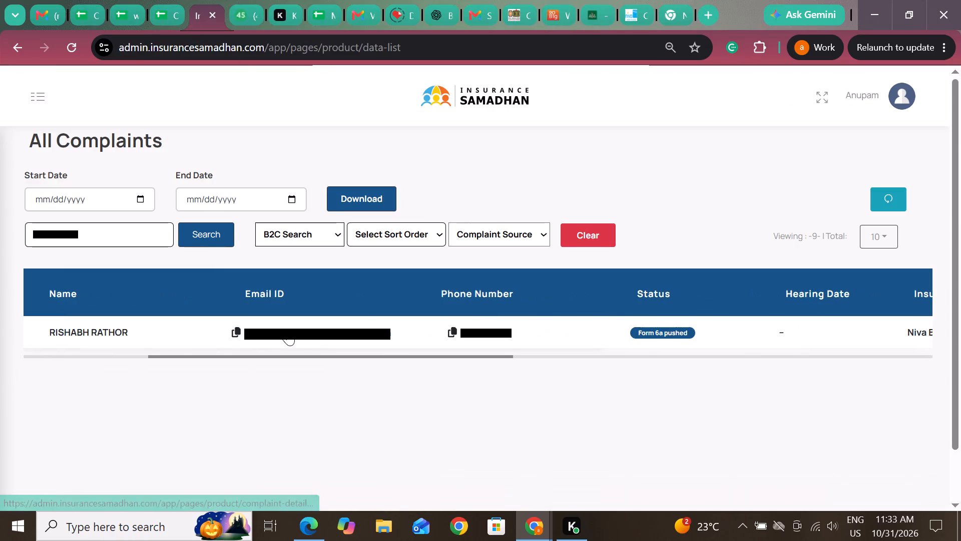
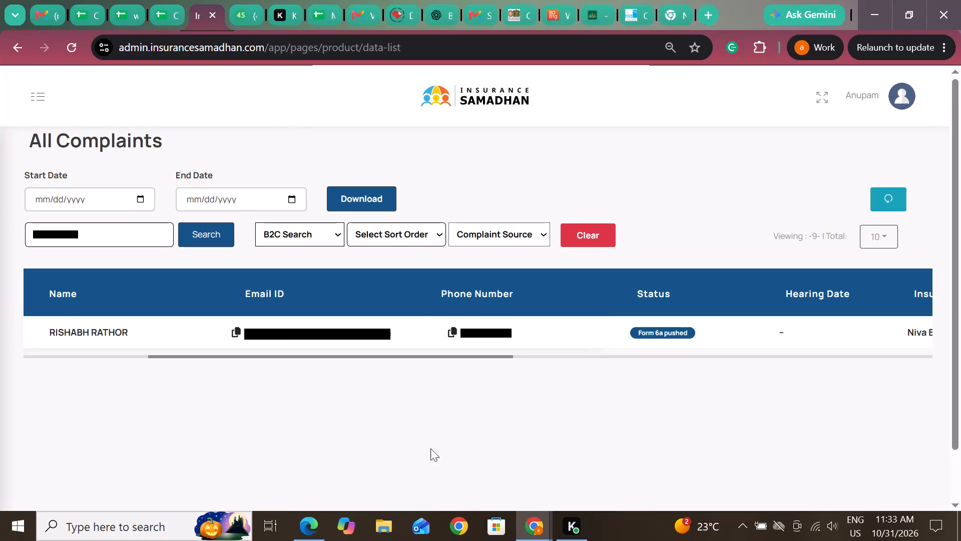
Add the comment "nr" to the communication log of the Niva Bupa Form 6A pushed case and close the log.
{"action": "left_click", "coordinate": [424, 319]}
{"action": "left_click", "coordinate": [460, 375]}
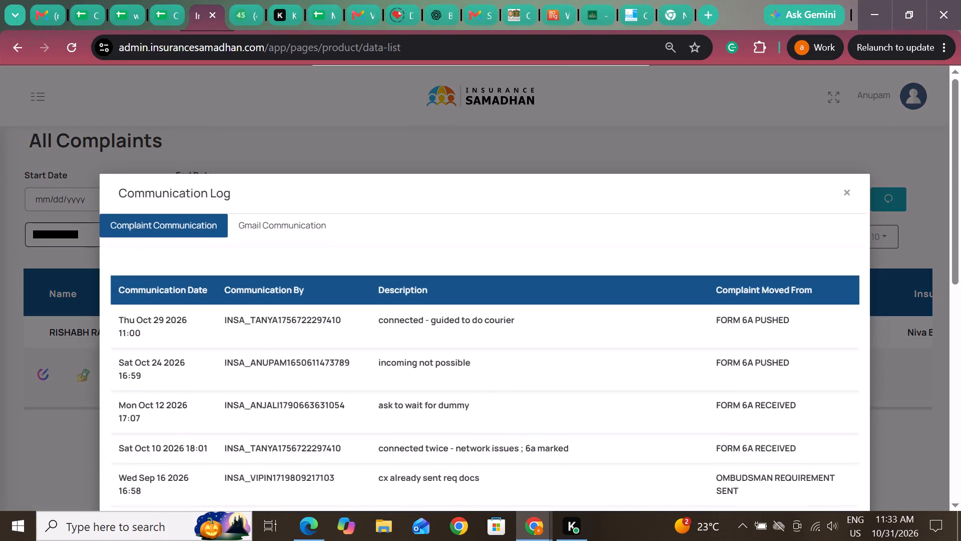
{"action": "scroll", "coordinate": [443, 370], "scroll_direction": "down", "scroll_amount": 15}
{"action": "left_click", "coordinate": [532, 475]}
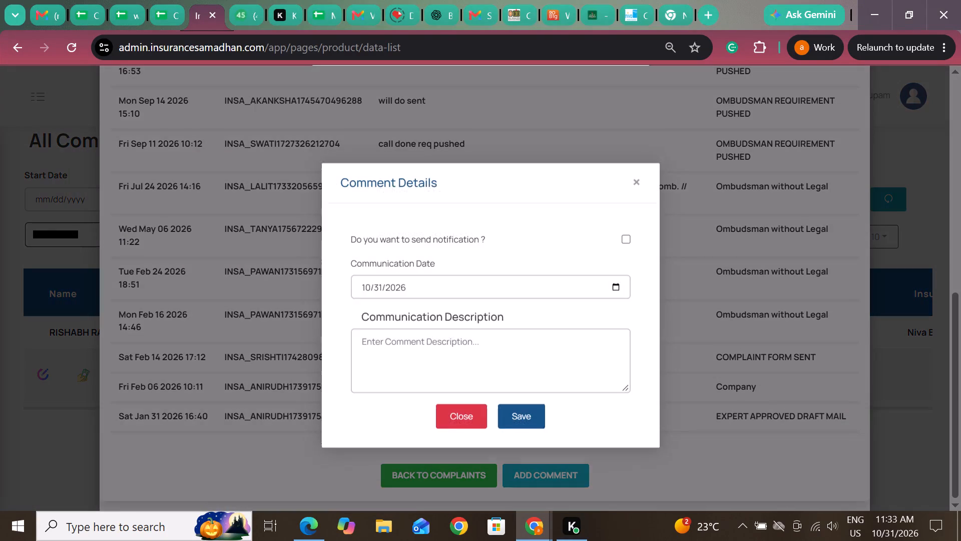
{"action": "left_click", "coordinate": [405, 367]}
{"action": "type", "text": "nr"}
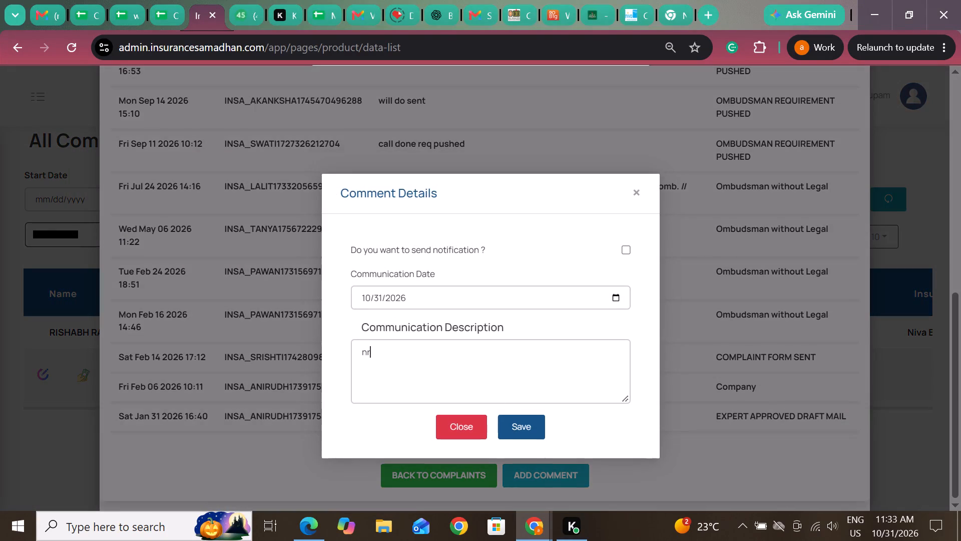
{"action": "left_click", "coordinate": [515, 420]}
{"action": "scroll", "coordinate": [401, 263], "scroll_direction": "up", "scroll_amount": 7}
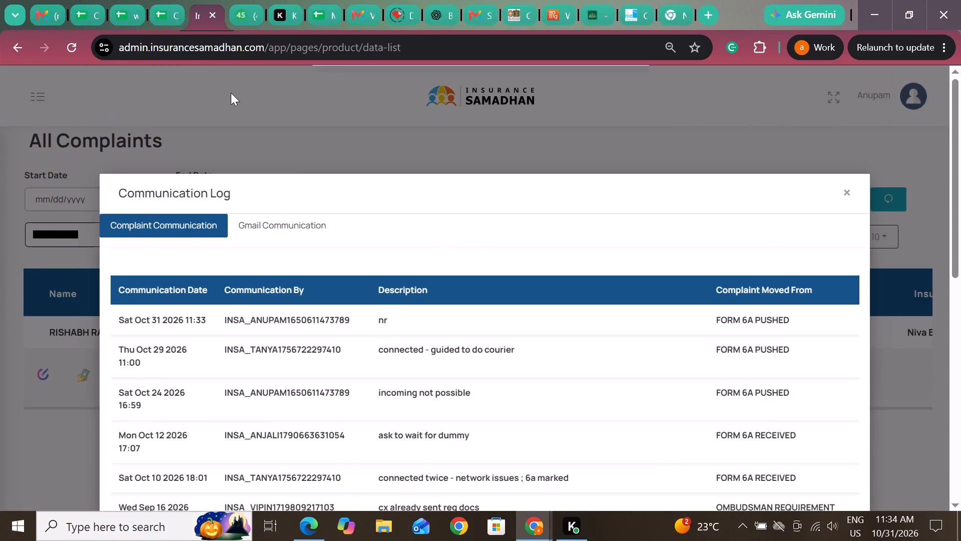
{"action": "left_click", "coordinate": [243, 134]}
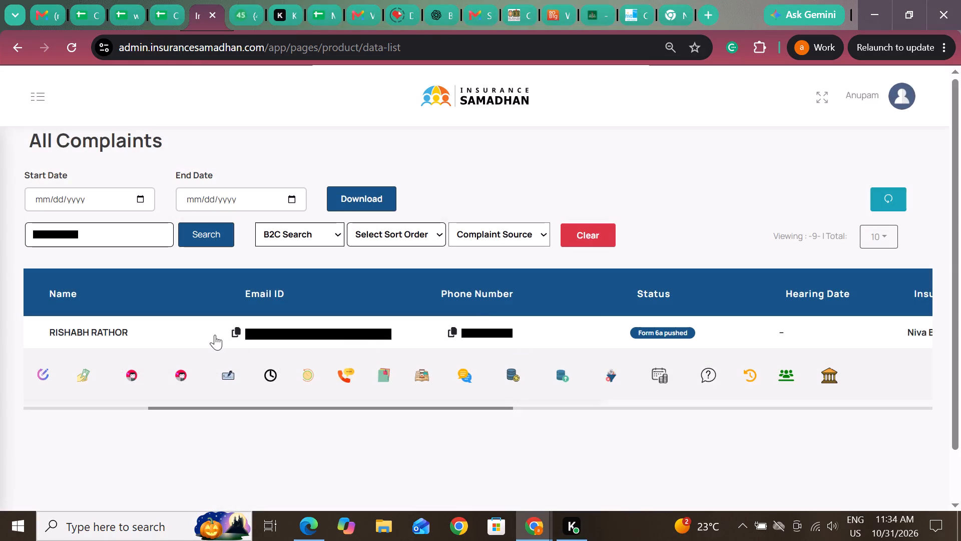
Open the case's complaint details, copy the alternate contact number, call it with the Smartflo dialer and check on the call.
{"action": "scroll", "coordinate": [215, 335], "scroll_direction": "right", "scroll_amount": 6}
{"action": "left_click", "coordinate": [214, 334]}
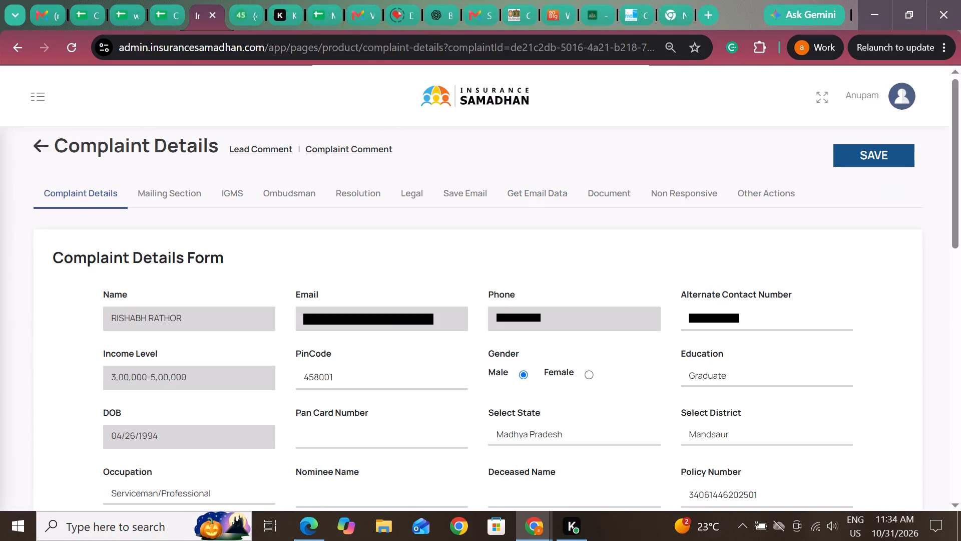
{"action": "left_click_drag", "start_coordinate": [777, 314], "coordinate": [671, 315]}
{"action": "key", "text": "ctrl+c"}
{"action": "key", "text": "ctrl+c"}
{"action": "key", "text": "ctrl+c"}
{"action": "left_click", "coordinate": [558, 25]}
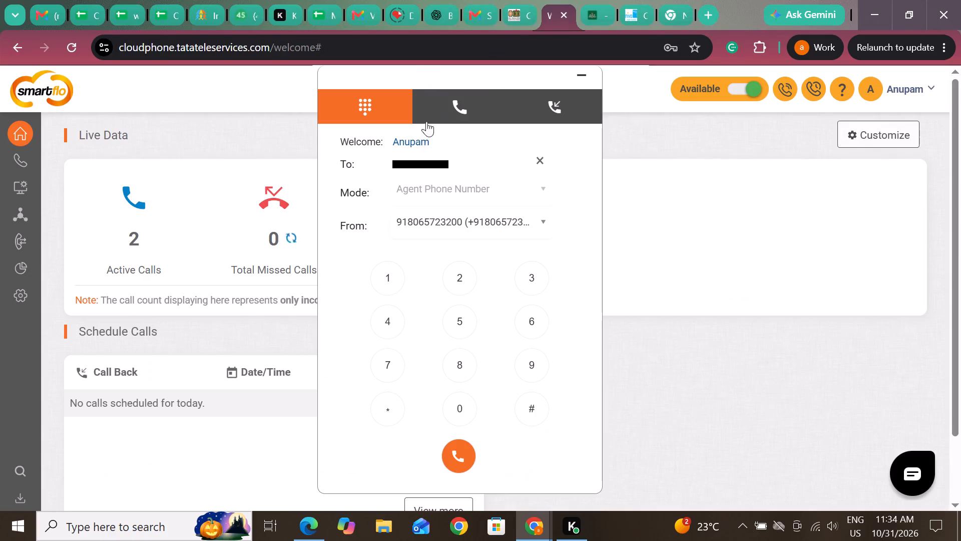
{"action": "double_click", "coordinate": [430, 160], "text": "ctrl"}
{"action": "key", "text": "ctrl+v"}
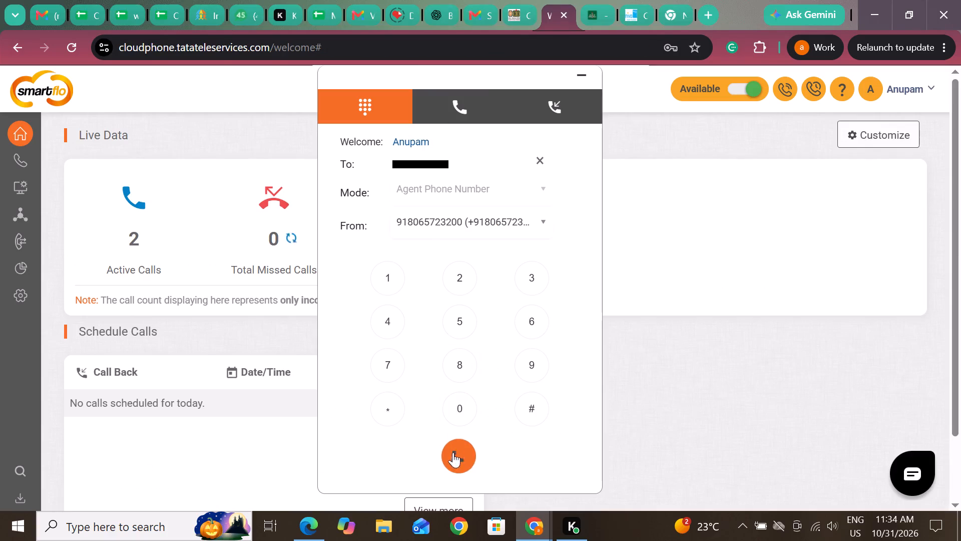
{"action": "left_click", "coordinate": [453, 452]}
{"action": "scroll", "coordinate": [174, 49], "scroll_direction": "up", "scroll_amount": 6}
{"action": "left_click", "coordinate": [198, 22]}
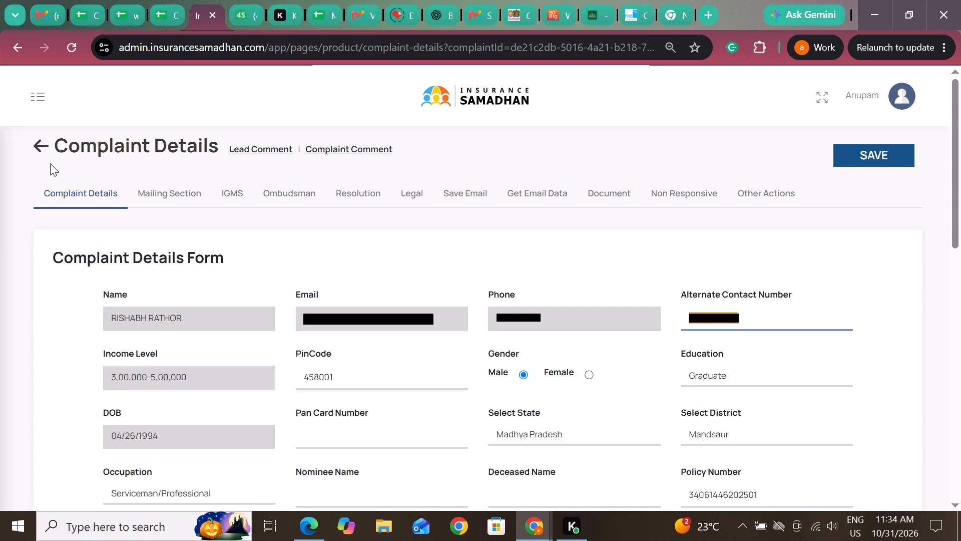
{"action": "left_click", "coordinate": [546, 32]}
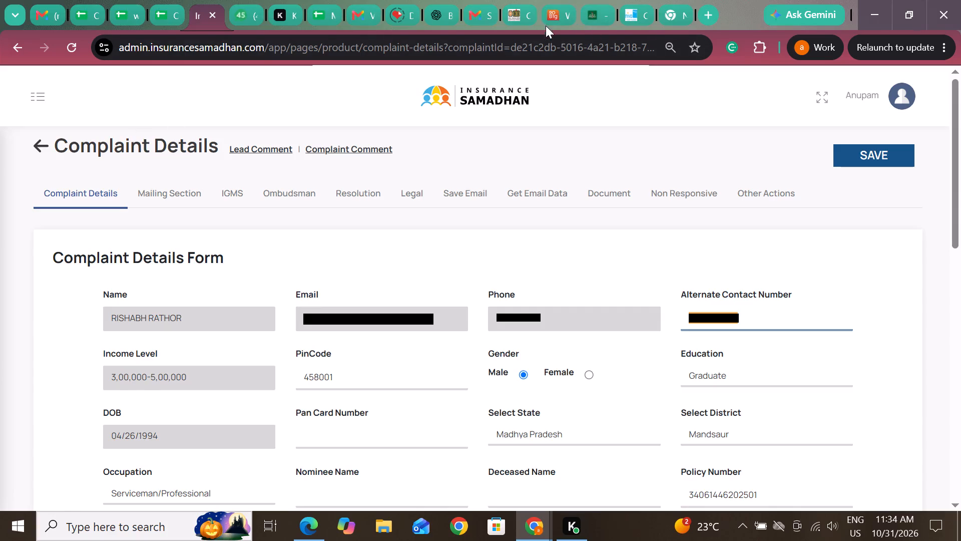
{"action": "left_click", "coordinate": [547, 21]}
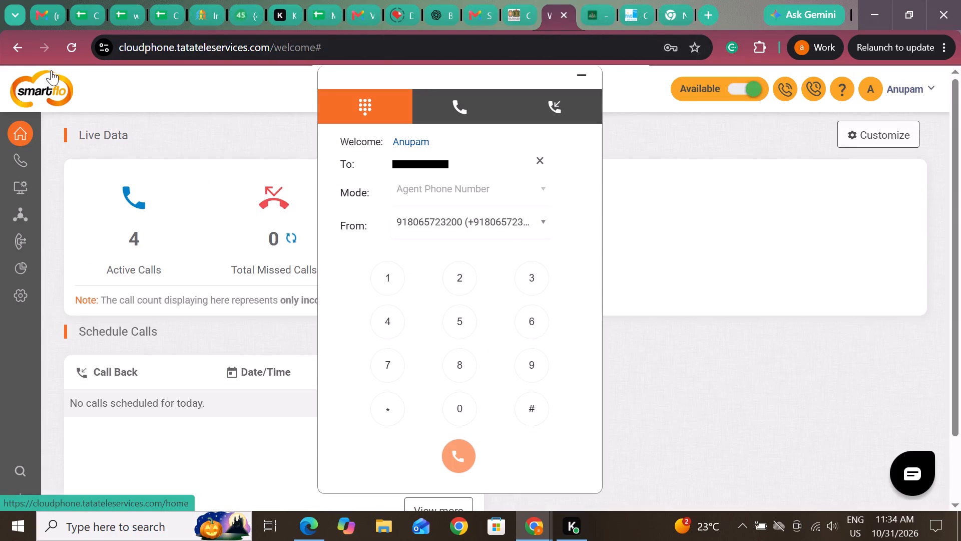
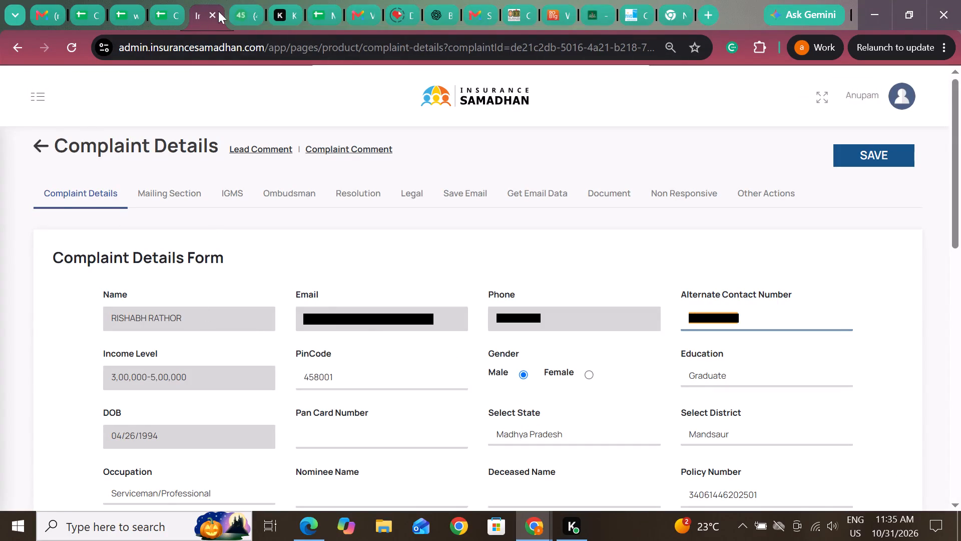
Switch back to the Smartflo dialer to check on the call to the customer's alternate contact number.
{"action": "left_click", "coordinate": [557, 29]}
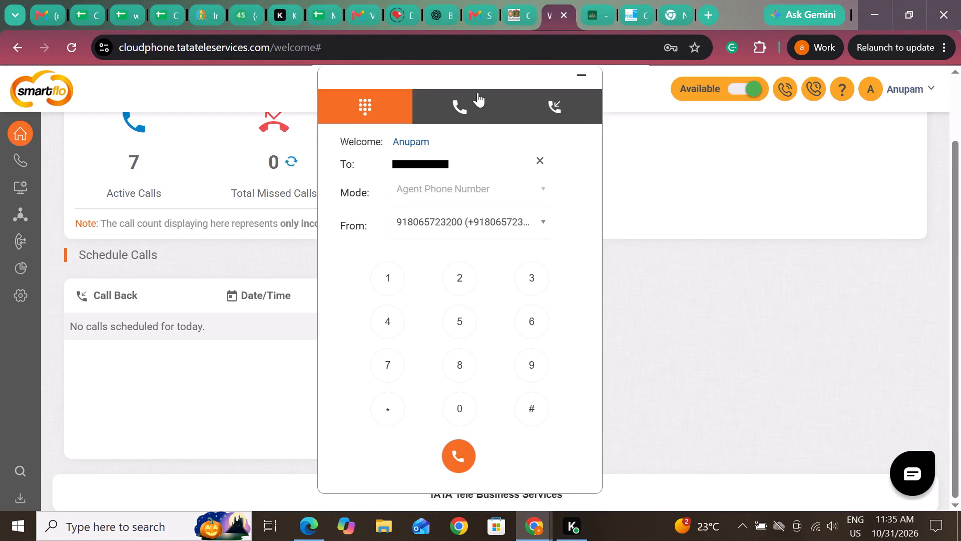
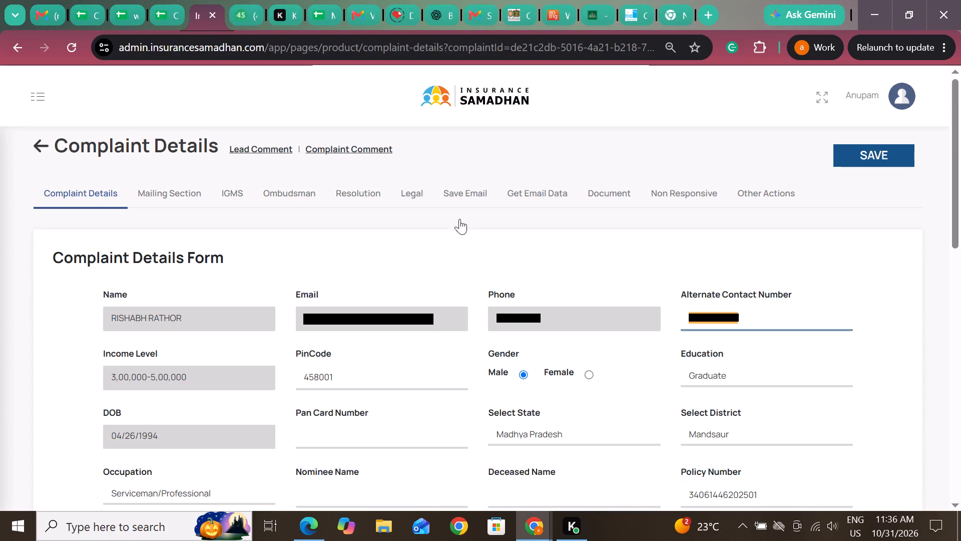
{"action": "left_click", "coordinate": [774, 190]}
{"action": "scroll", "coordinate": [350, 215], "scroll_direction": "down", "scroll_amount": 6}
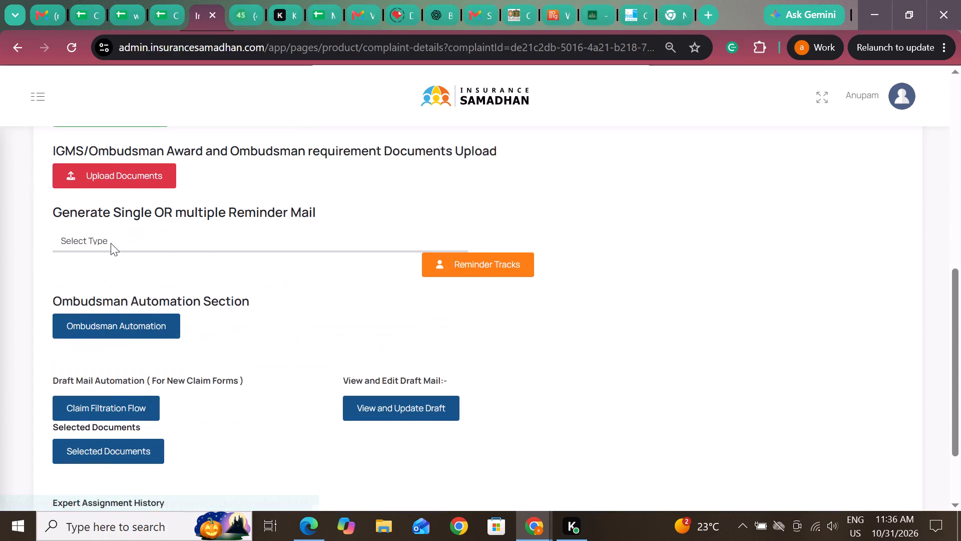
{"action": "left_click", "coordinate": [111, 243]}
{"action": "scroll", "coordinate": [236, 250], "scroll_direction": "up", "scroll_amount": 5}
{"action": "scroll", "coordinate": [333, 204], "scroll_direction": "up", "scroll_amount": 3}
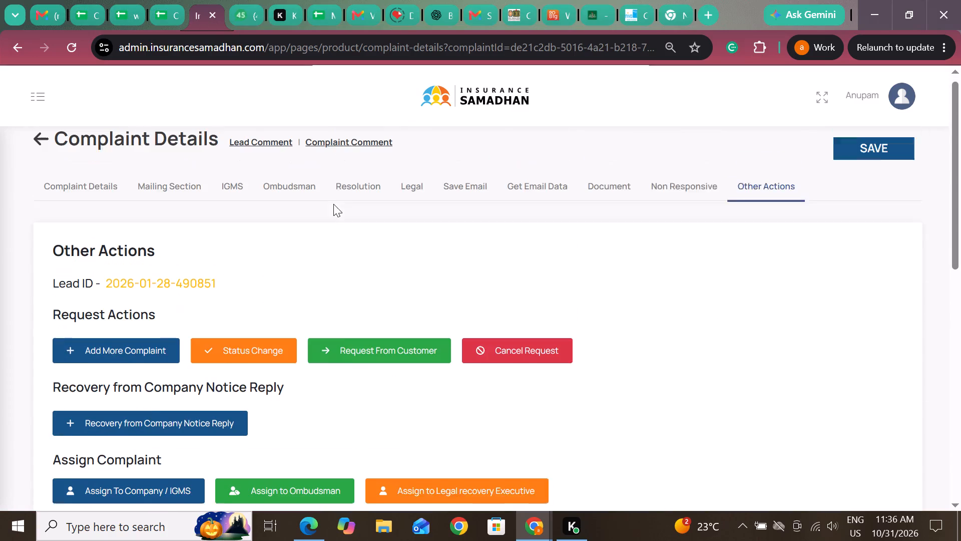
{"action": "left_click", "coordinate": [345, 151]}
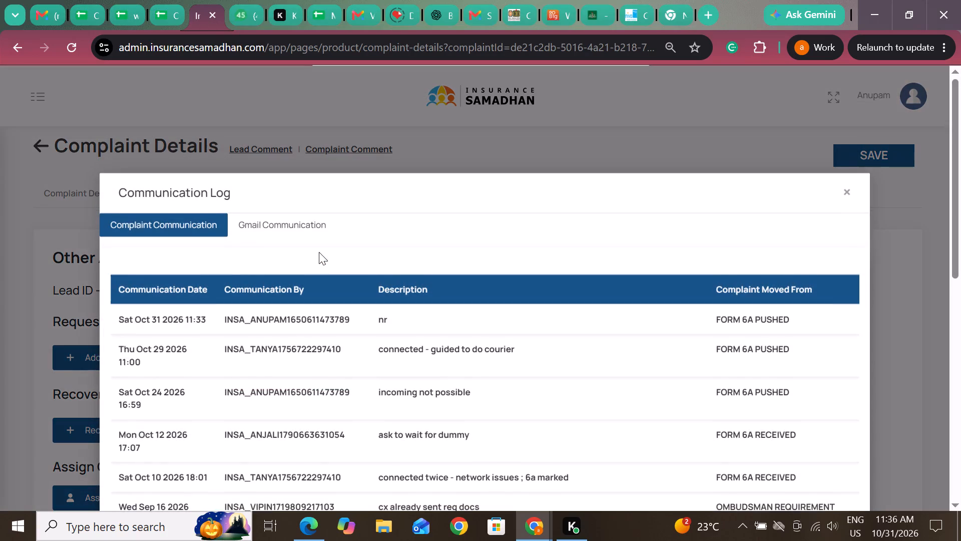
{"action": "left_click", "coordinate": [262, 119]}
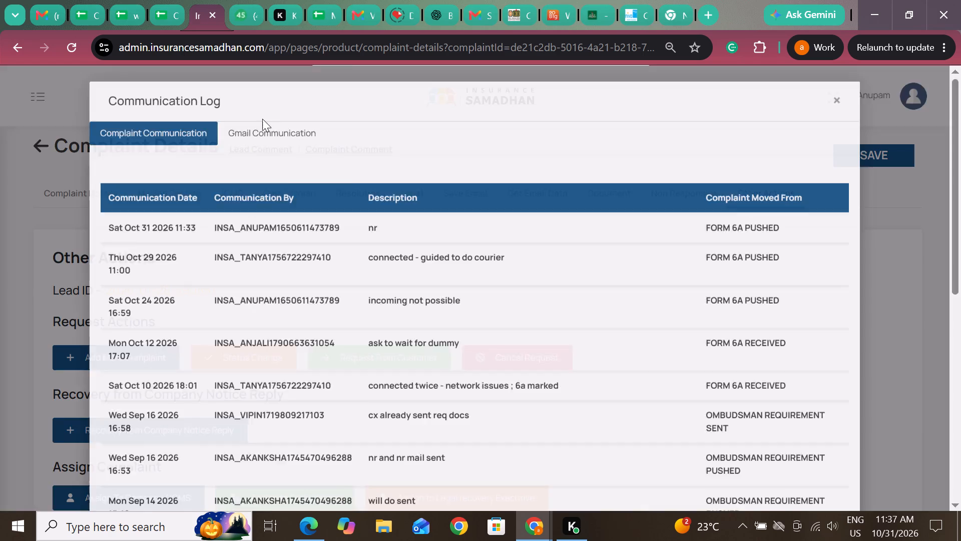
{"action": "left_click", "coordinate": [274, 193]}
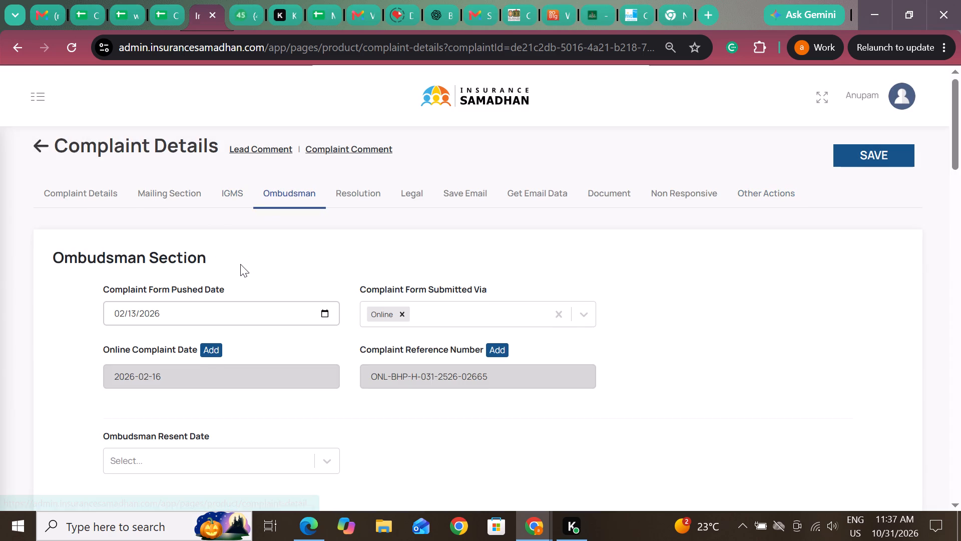
Send the Non-Responsive Reminder mail for the open complaint using the Ombudsman reminder mail options.
{"action": "scroll", "coordinate": [243, 277], "scroll_direction": "down", "scroll_amount": 5}
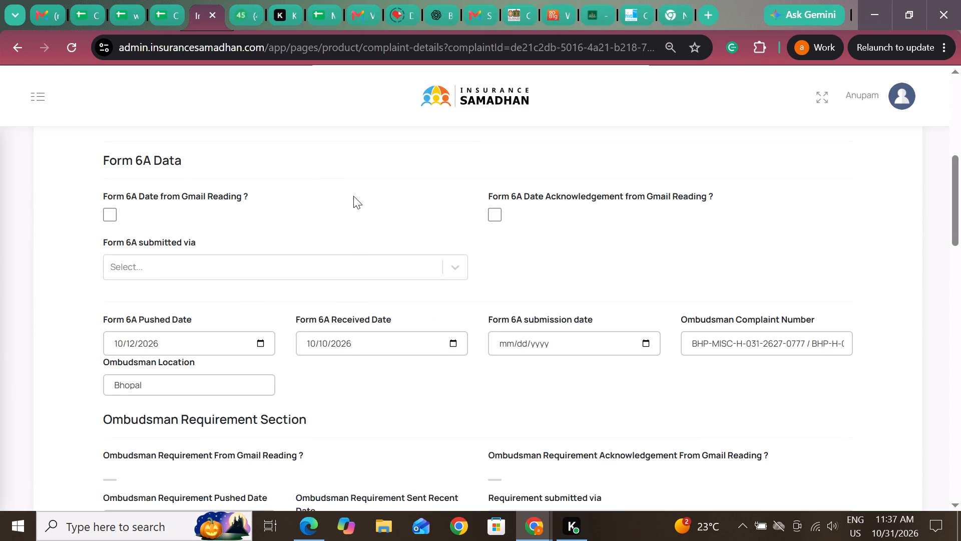
{"action": "scroll", "coordinate": [231, 220], "scroll_direction": "down", "scroll_amount": 5}
{"action": "scroll", "coordinate": [248, 318], "scroll_direction": "up", "scroll_amount": 7}
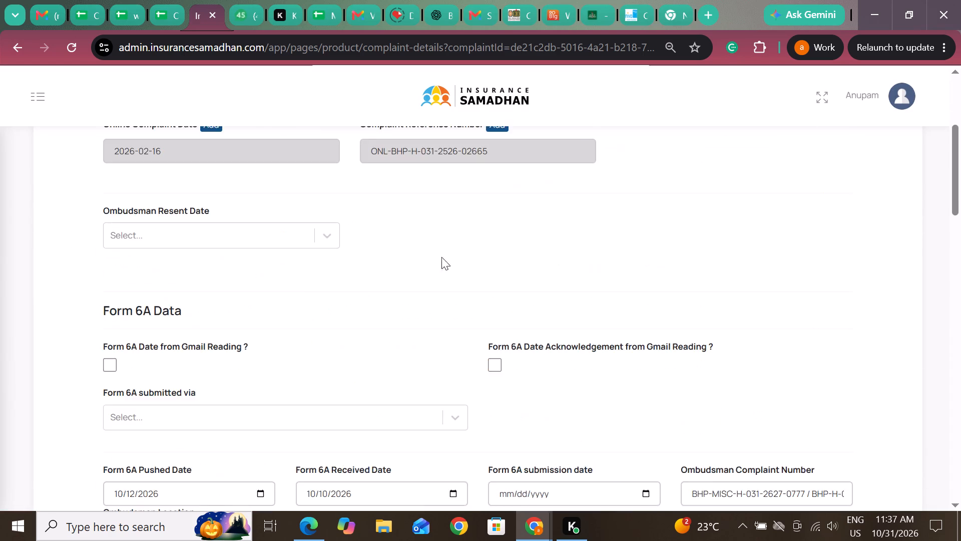
{"action": "scroll", "coordinate": [452, 254], "scroll_direction": "up", "scroll_amount": 6}
{"action": "left_click", "coordinate": [778, 194]}
{"action": "scroll", "coordinate": [122, 240], "scroll_direction": "down", "scroll_amount": 6}
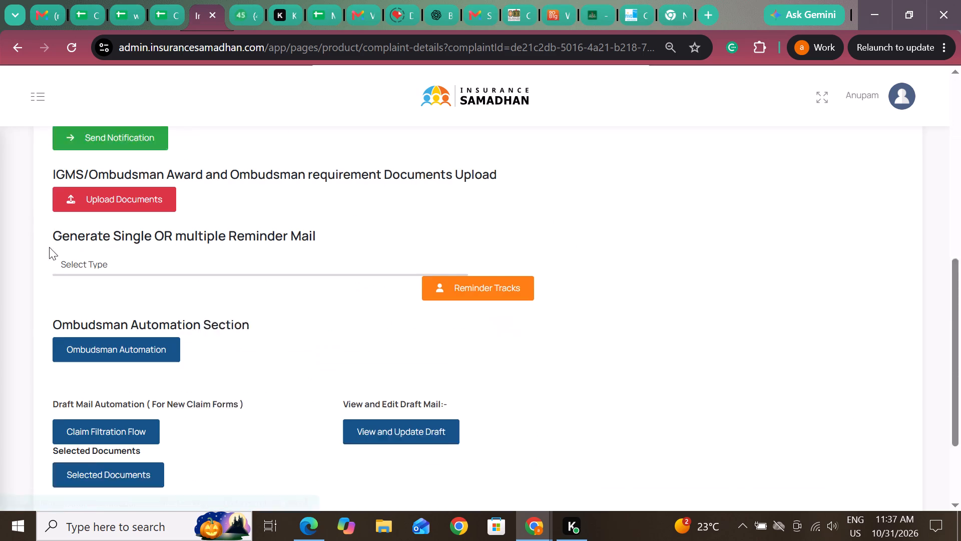
{"action": "left_click", "coordinate": [109, 238]}
{"action": "left_click", "coordinate": [101, 280]}
{"action": "scroll", "coordinate": [209, 227], "scroll_direction": "down", "scroll_amount": 4}
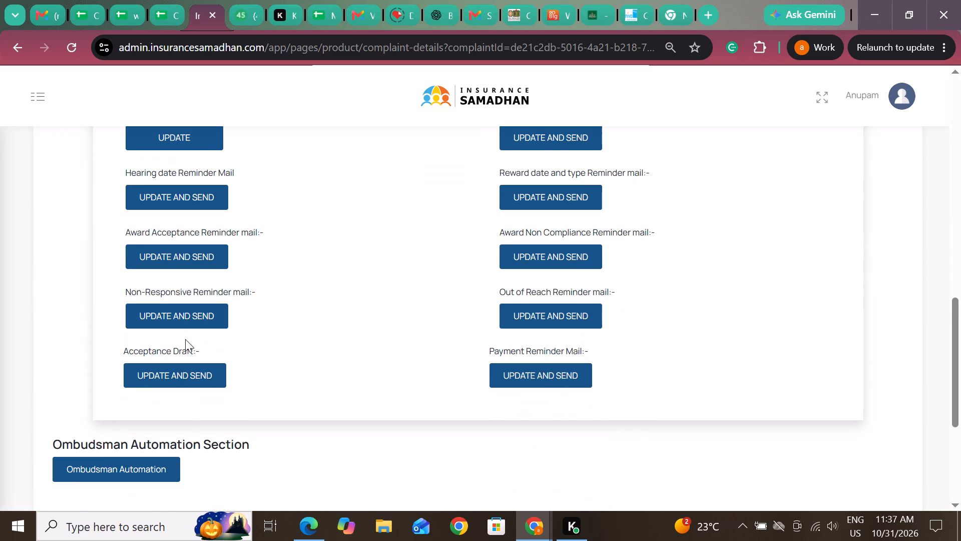
{"action": "left_click", "coordinate": [175, 308]}
{"action": "scroll", "coordinate": [415, 288], "scroll_direction": "down", "scroll_amount": 6}
{"action": "left_click", "coordinate": [500, 471]}
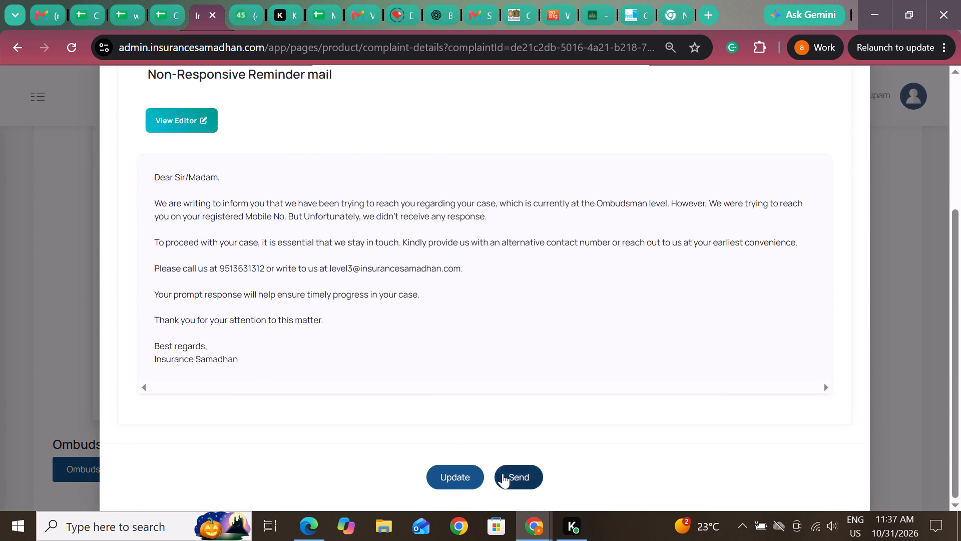
{"action": "left_click", "coordinate": [540, 155]}
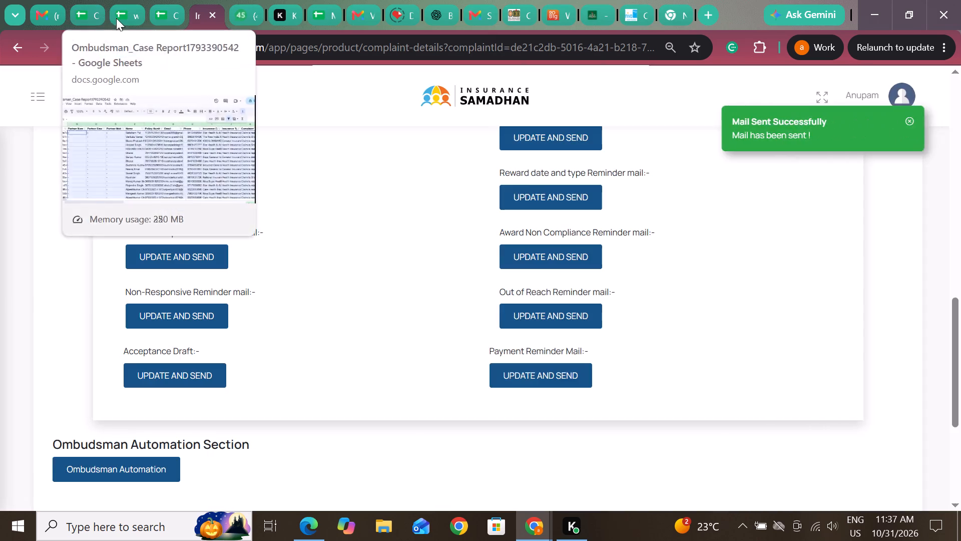
Copy the row 569 customer's phone number from the 6A pushed september sheet and search All Complaints for it.
{"action": "left_click", "coordinate": [128, 18]}
{"action": "left_click", "coordinate": [136, 393]}
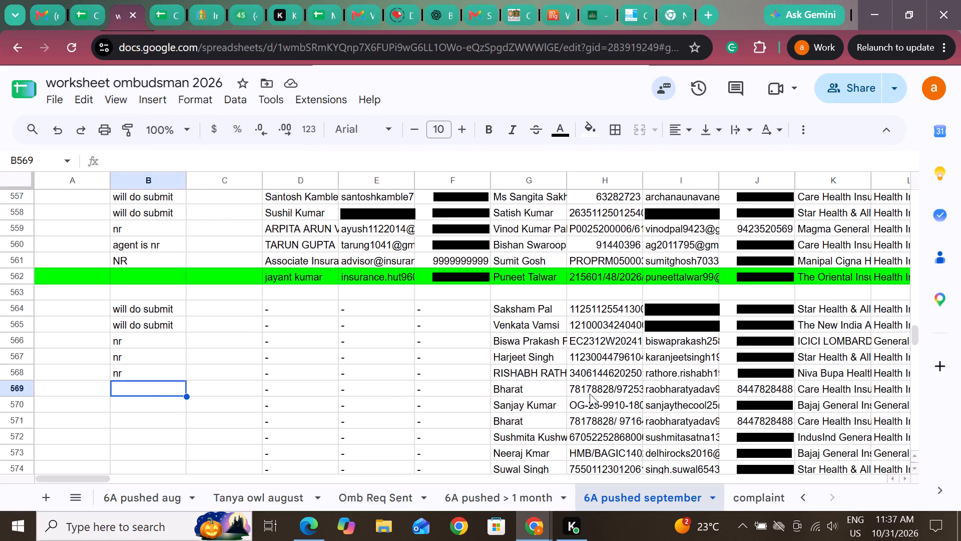
{"action": "left_click", "coordinate": [590, 394]}
{"action": "left_click", "coordinate": [676, 397]}
{"action": "left_click", "coordinate": [750, 392]}
{"action": "key", "text": "ctrl+c"}
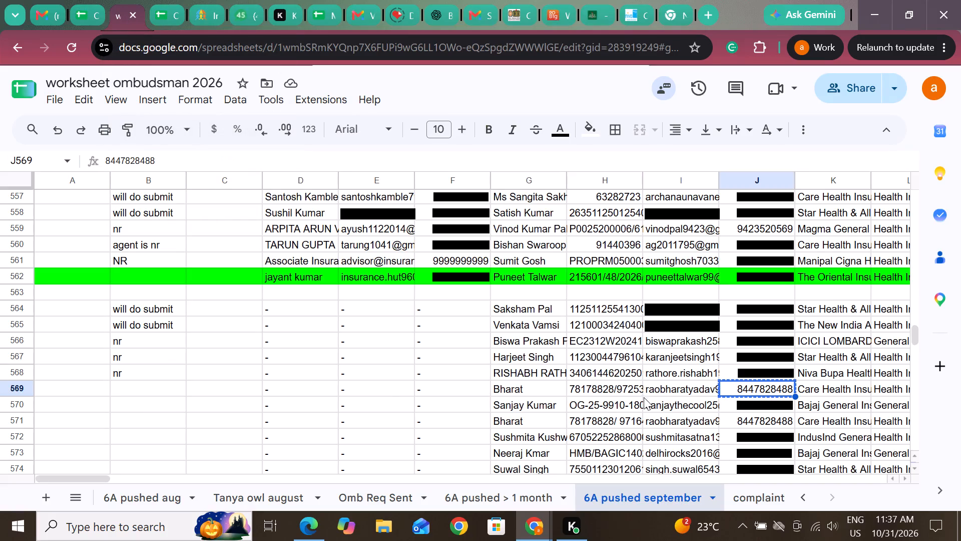
{"action": "key", "text": "ctrl+c"}
{"action": "key", "text": "ctrl+c"}
{"action": "left_click", "coordinate": [193, 25]}
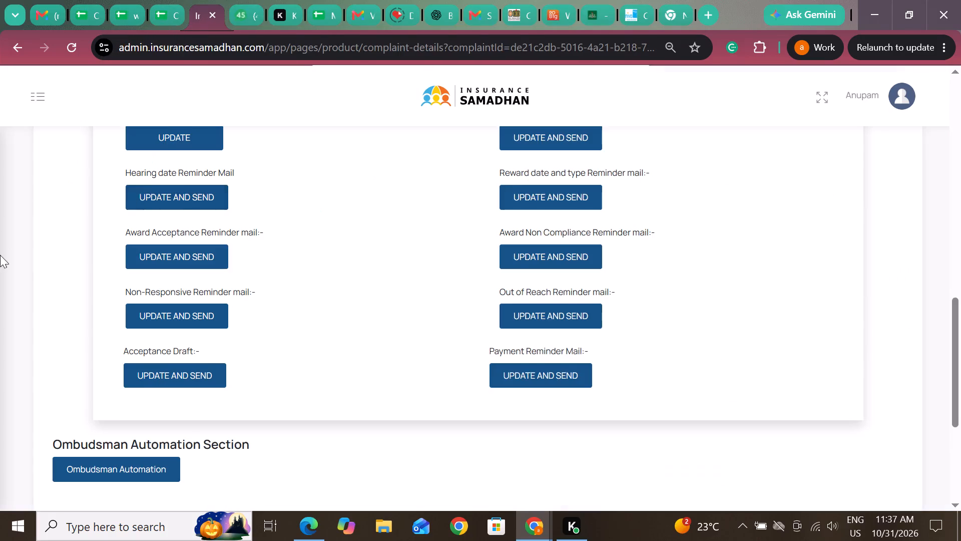
{"action": "scroll", "coordinate": [0, 255], "scroll_direction": "up", "scroll_amount": 15}
{"action": "left_click", "coordinate": [38, 142]}
{"action": "double_click", "coordinate": [86, 240]}
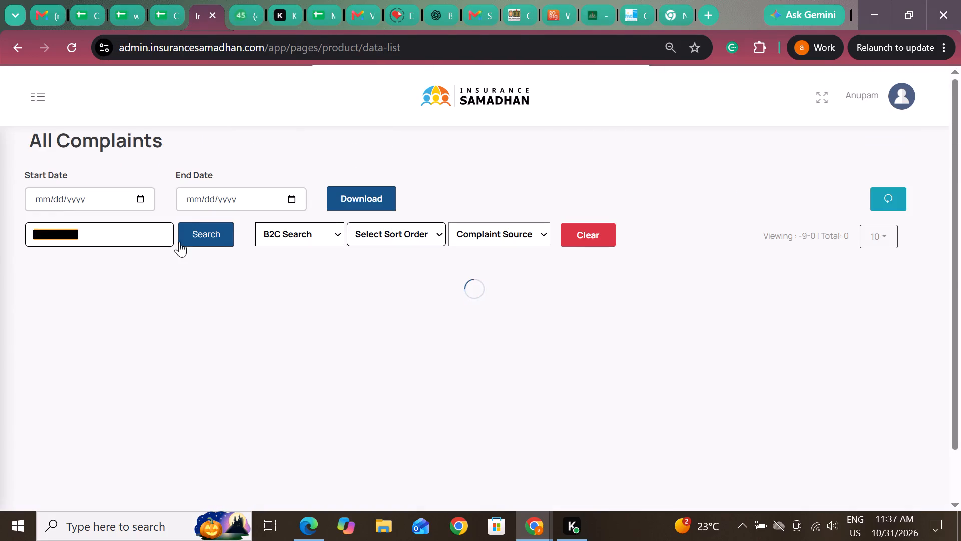
{"action": "key", "text": "ctrl+v"}
{"action": "left_click", "coordinate": [242, 237], "text": "ctrl"}
{"action": "left_click", "coordinate": [196, 235]}
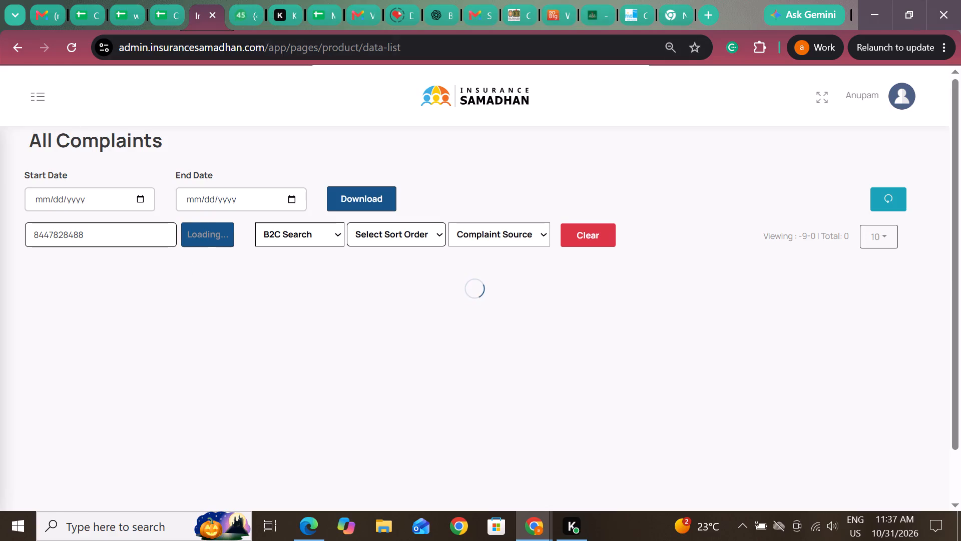
Copy the customer's phone number from the first listed complaint and call it through the Smartflo dialer.
{"action": "scroll", "coordinate": [377, 326], "scroll_direction": "left", "scroll_amount": 2}
{"action": "scroll", "coordinate": [434, 328], "scroll_direction": "left", "scroll_amount": 1}
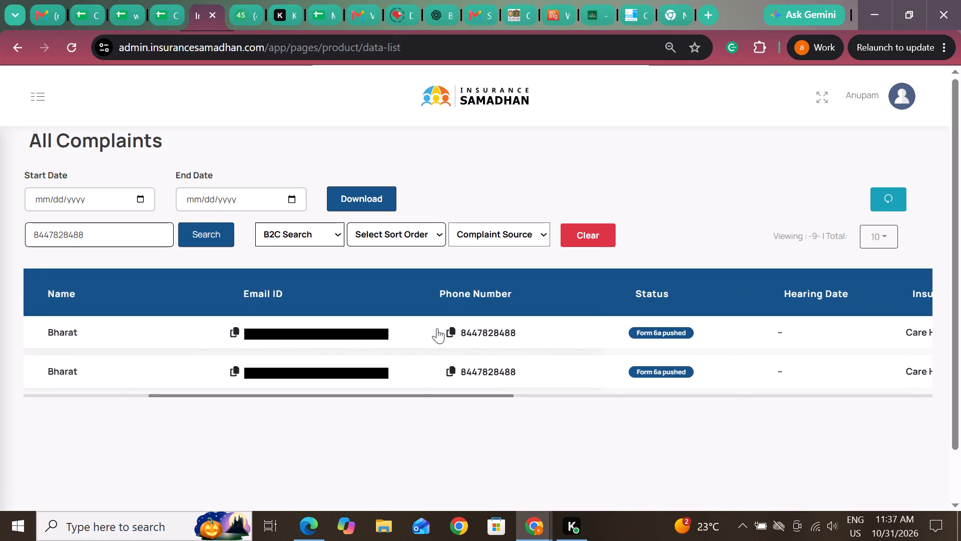
{"action": "scroll", "coordinate": [437, 328], "scroll_direction": "left", "scroll_amount": 1}
{"action": "left_click", "coordinate": [451, 334]}
{"action": "scroll", "coordinate": [451, 334], "scroll_direction": "left", "scroll_amount": 1}
{"action": "left_click", "coordinate": [559, 28]}
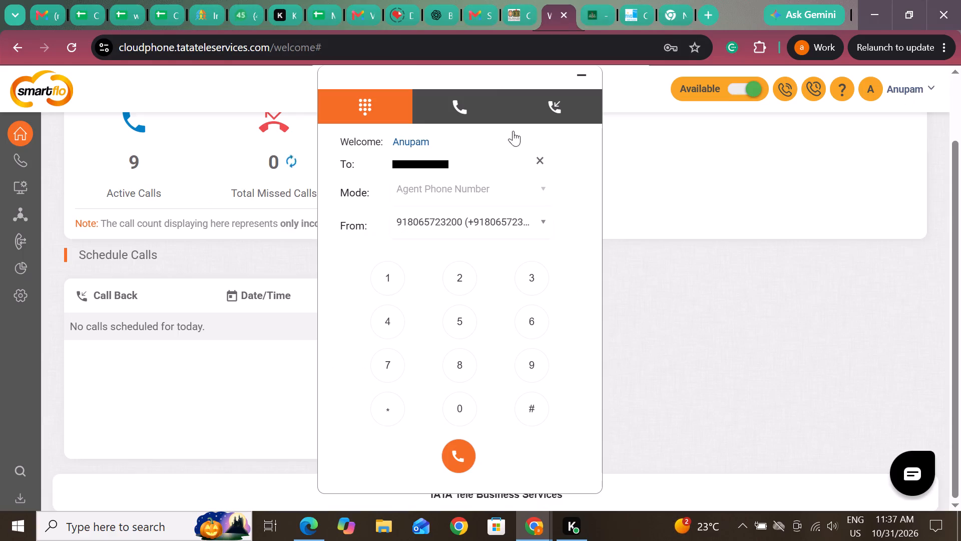
{"action": "left_click", "coordinate": [457, 159]}
{"action": "scroll", "coordinate": [457, 159], "scroll_direction": "left", "scroll_amount": 1}
{"action": "left_click", "coordinate": [457, 159]}
{"action": "key", "text": "ctrl+v"}
{"action": "left_click", "coordinate": [461, 458]}
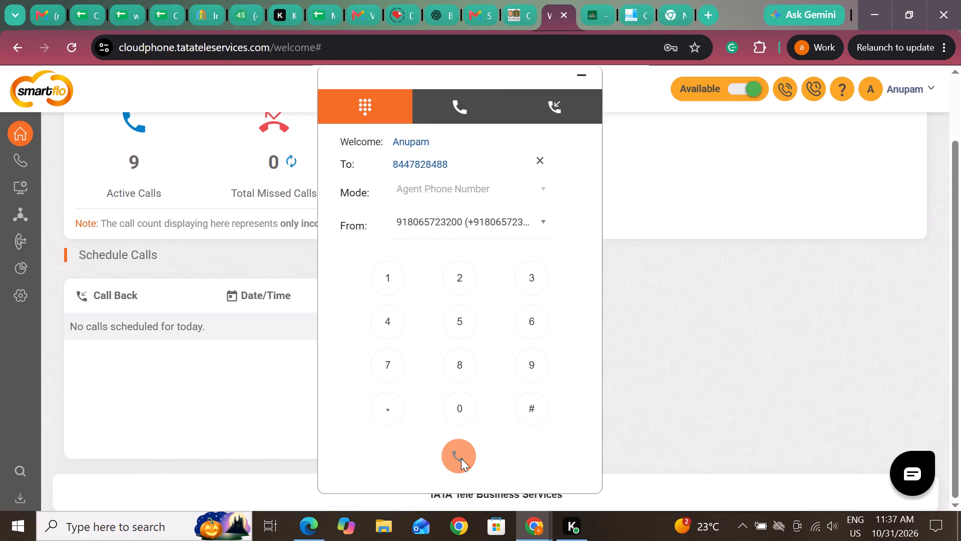
Return to the complaints list and review the communication log of the first listed complaint.
{"action": "scroll", "coordinate": [337, 68], "scroll_direction": "up", "scroll_amount": 6}
{"action": "left_click", "coordinate": [216, 23]}
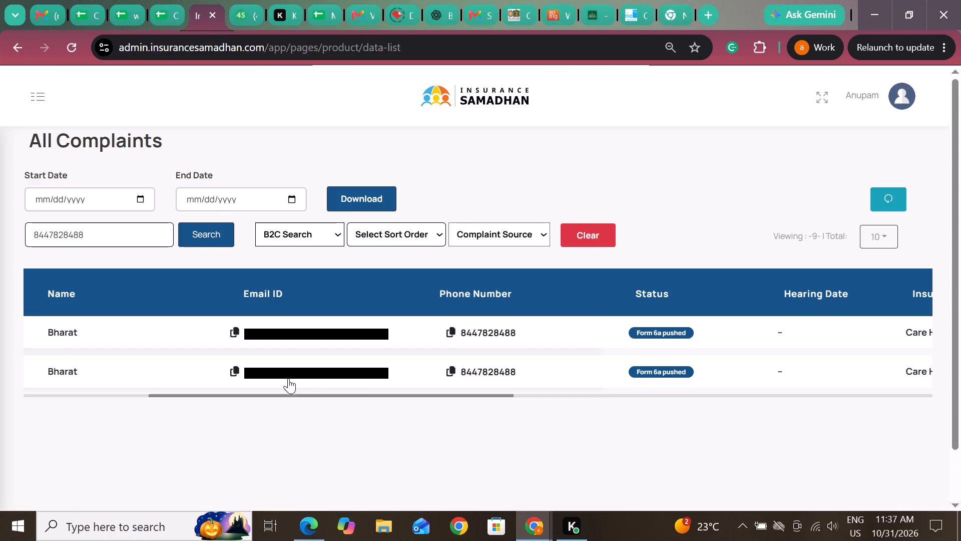
{"action": "scroll", "coordinate": [252, 365], "scroll_direction": "left", "scroll_amount": 1}
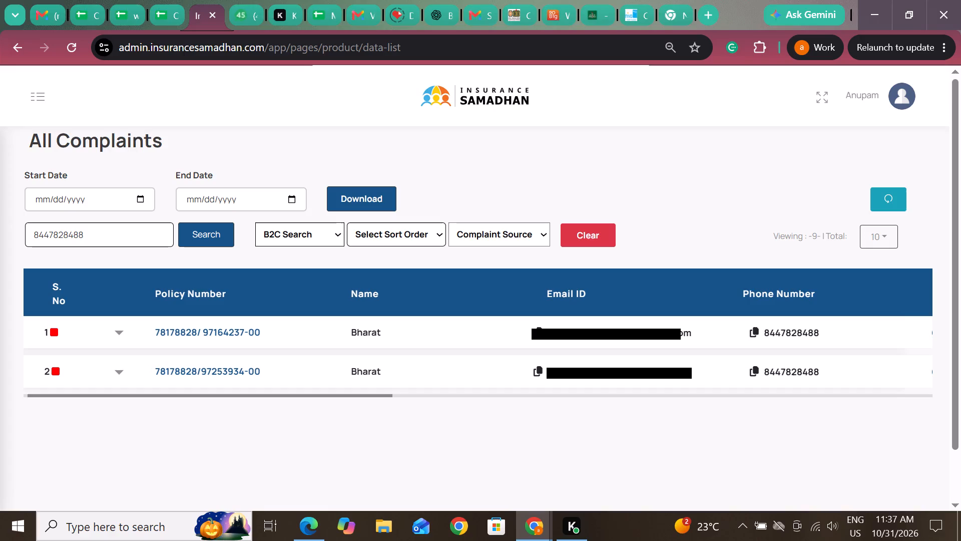
{"action": "scroll", "coordinate": [250, 350], "scroll_direction": "left", "scroll_amount": 1}
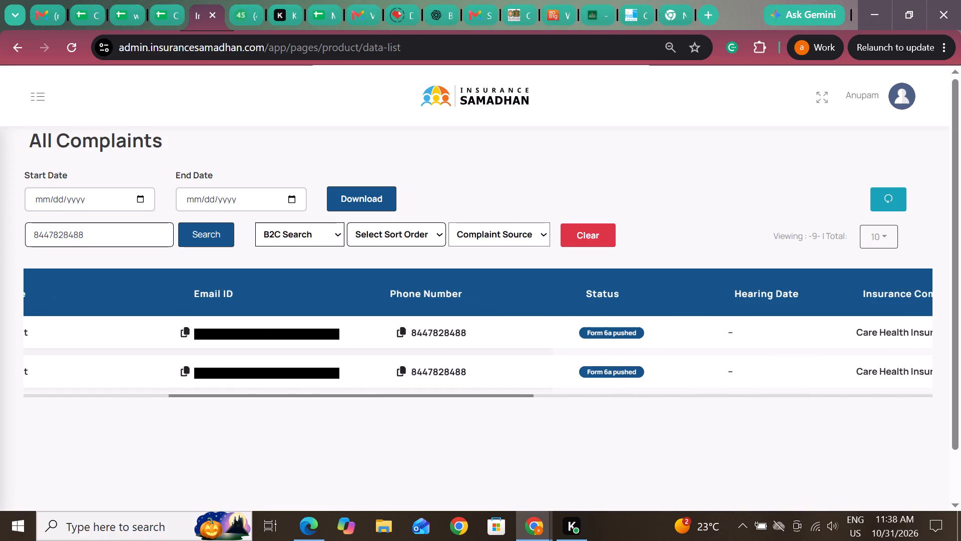
{"action": "scroll", "coordinate": [250, 350], "scroll_direction": "left", "scroll_amount": 1}
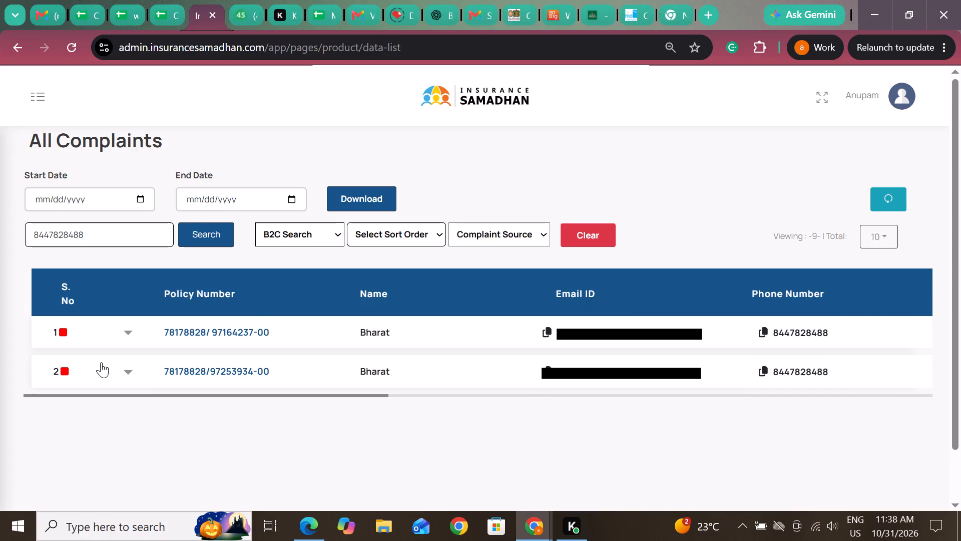
{"action": "scroll", "coordinate": [511, 337], "scroll_direction": "left", "scroll_amount": 1}
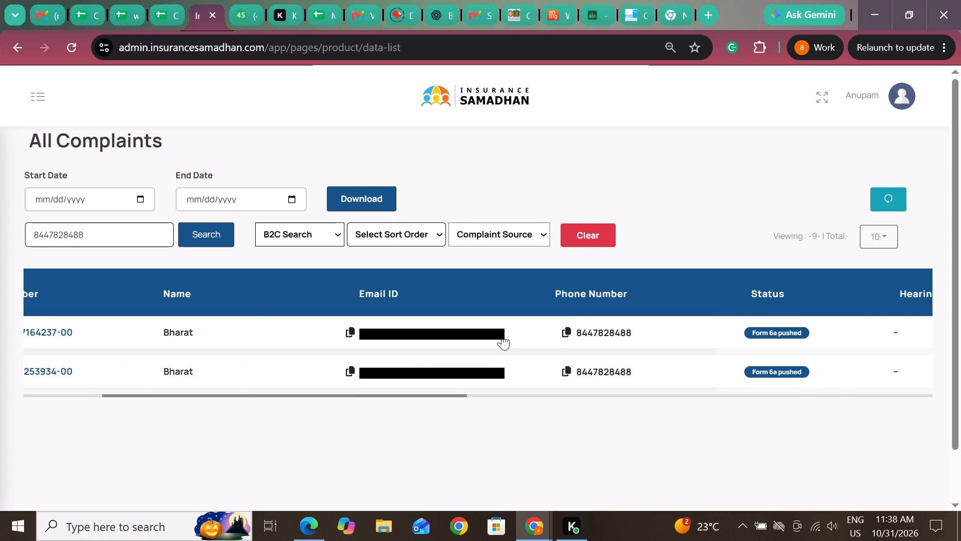
{"action": "scroll", "coordinate": [502, 335], "scroll_direction": "left", "scroll_amount": 1}
{"action": "left_click", "coordinate": [511, 328]}
{"action": "left_click", "coordinate": [579, 368]}
{"action": "scroll", "coordinate": [454, 354], "scroll_direction": "up", "scroll_amount": 7}
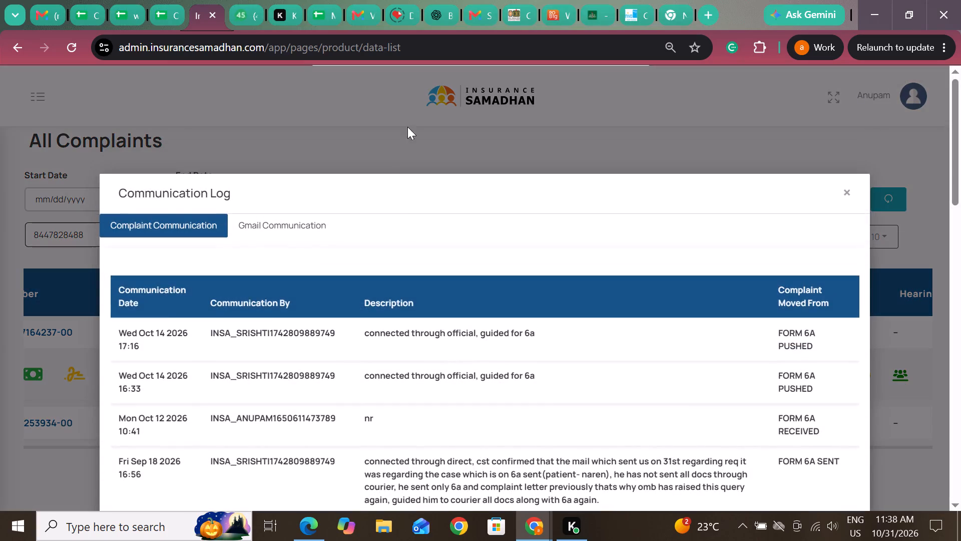
{"action": "left_click", "coordinate": [407, 107]}
Open the first listed complaint and add the comment "nr" to its communication log.
{"action": "scroll", "coordinate": [265, 302], "scroll_direction": "right", "scroll_amount": 5}
{"action": "left_click", "coordinate": [217, 332]}
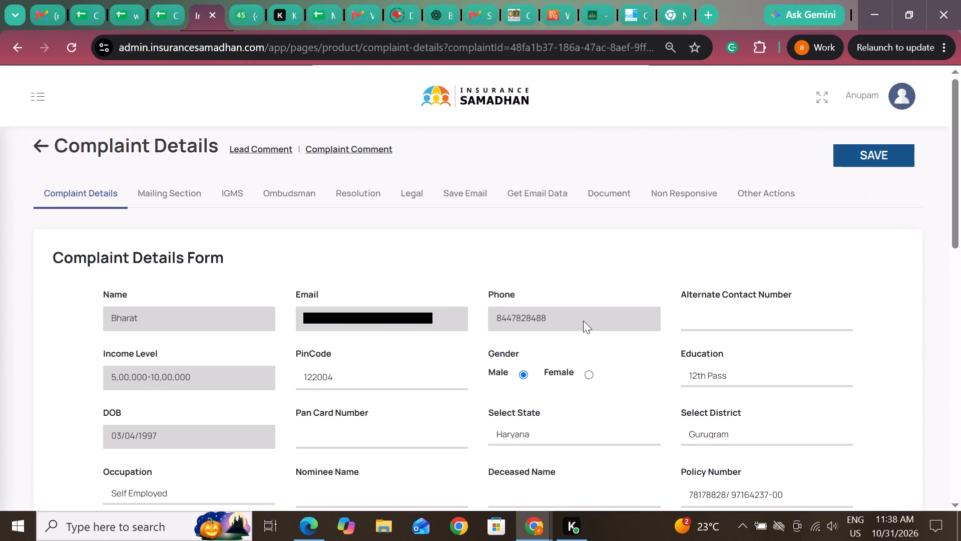
{"action": "left_click", "coordinate": [379, 149]}
{"action": "scroll", "coordinate": [416, 385], "scroll_direction": "down", "scroll_amount": 6}
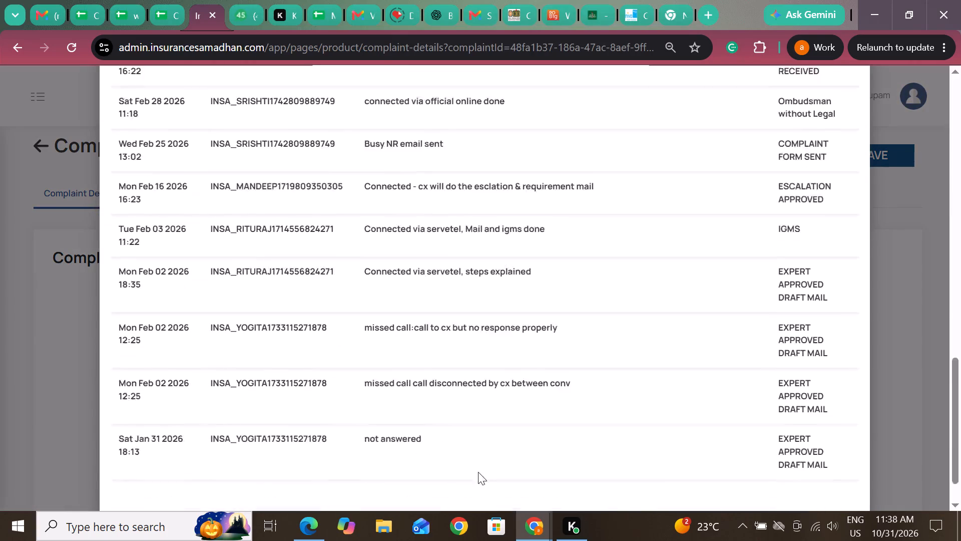
{"action": "scroll", "coordinate": [502, 486], "scroll_direction": "down", "scroll_amount": 6}
{"action": "left_click", "coordinate": [538, 477]}
{"action": "left_click", "coordinate": [406, 382]}
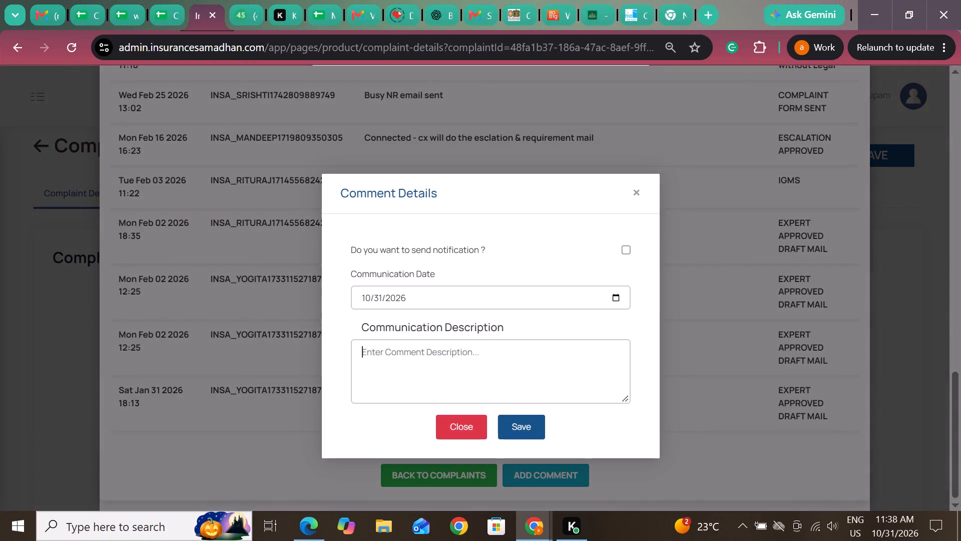
{"action": "key", "text": "n"}
{"action": "key", "text": "r"}
{"action": "left_click", "coordinate": [531, 434]}
{"action": "scroll", "coordinate": [369, 163], "scroll_direction": "up", "scroll_amount": 18}
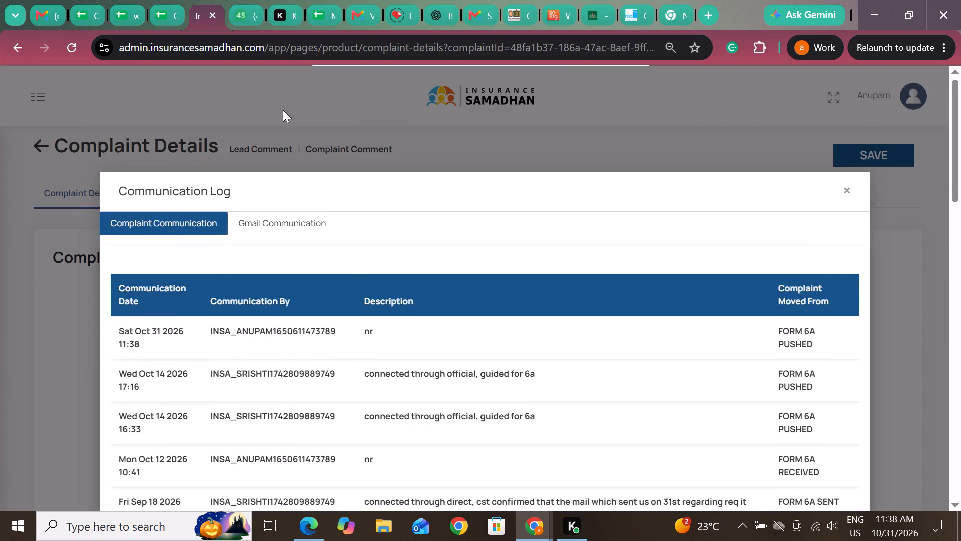
{"action": "left_click", "coordinate": [282, 107]}
Switch back to the ombudsman worksheet and enter "nr" in column B of row 569 on 6A pushed september.
{"action": "left_click", "coordinate": [85, 22]}
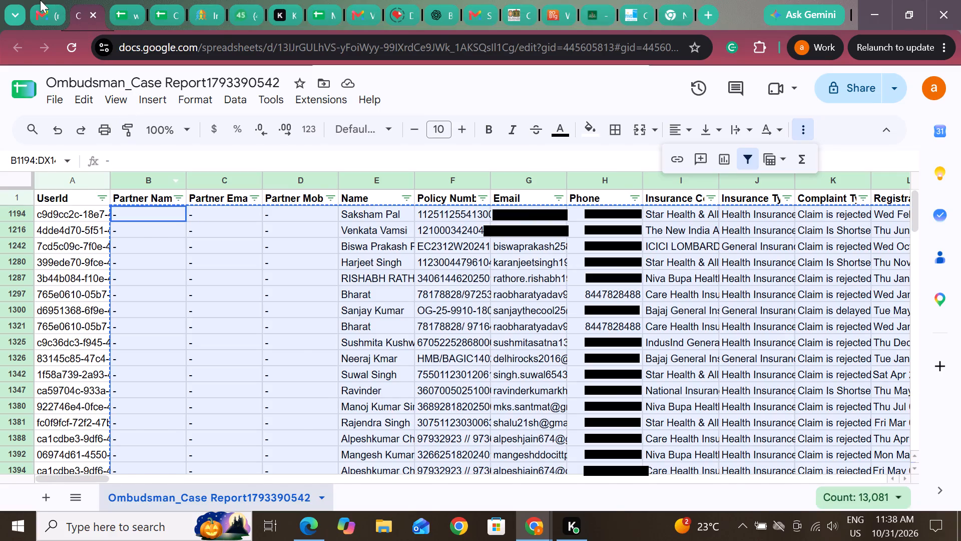
{"action": "left_click", "coordinate": [40, 29]}
{"action": "left_click", "coordinate": [22, 91]}
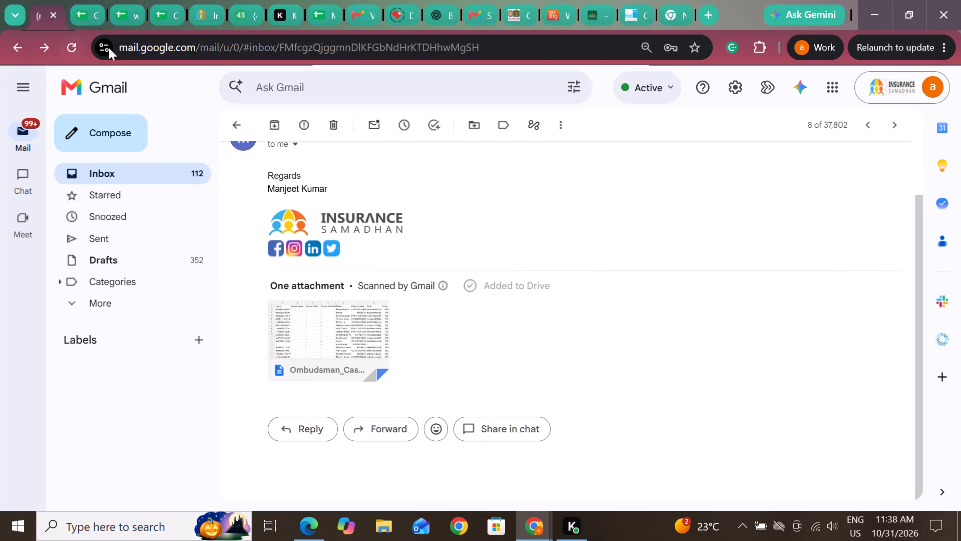
{"action": "left_click", "coordinate": [166, 19]}
{"action": "left_click", "coordinate": [131, 25]}
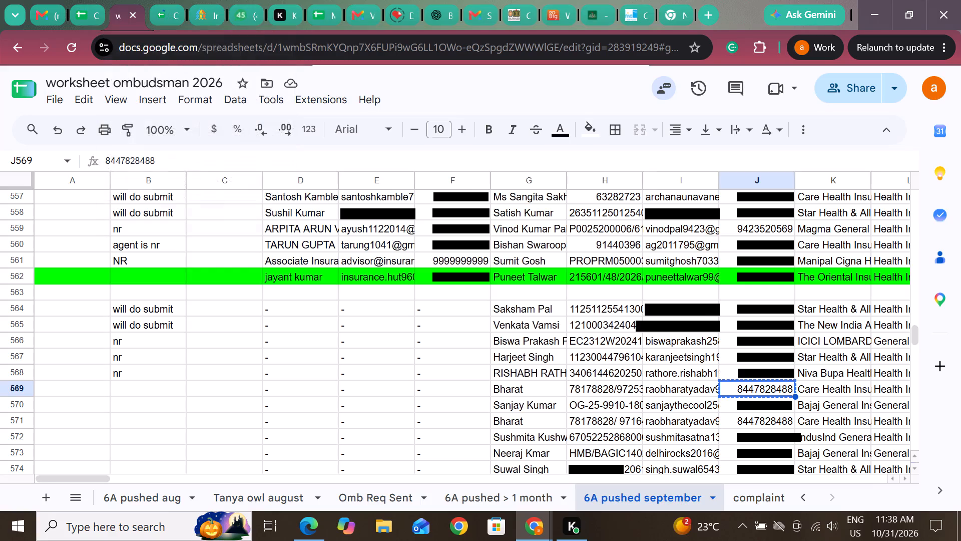
{"action": "left_click", "coordinate": [115, 342]}
{"action": "left_click", "coordinate": [128, 393]}
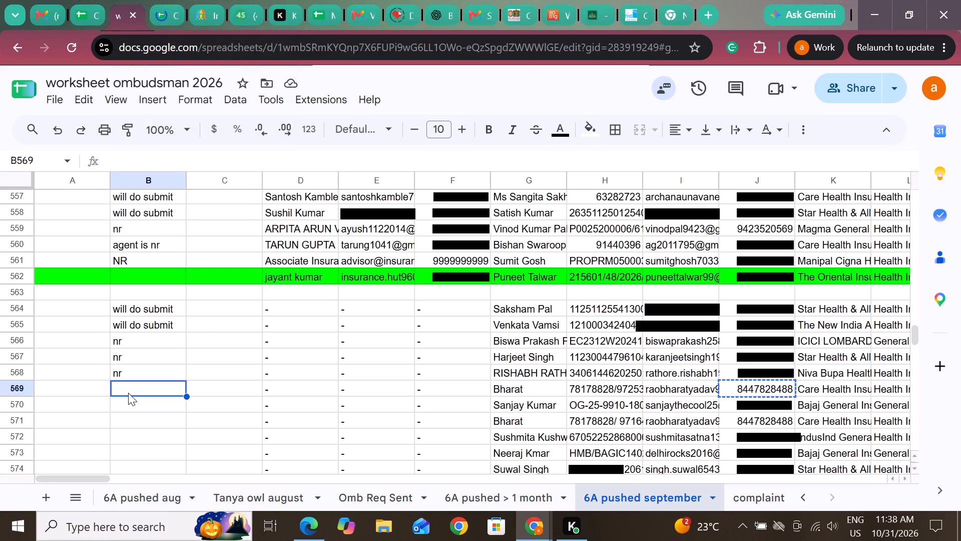
{"action": "key", "text": "n"}
{"action": "key", "text": "r"}
{"action": "left_click", "coordinate": [126, 411]}
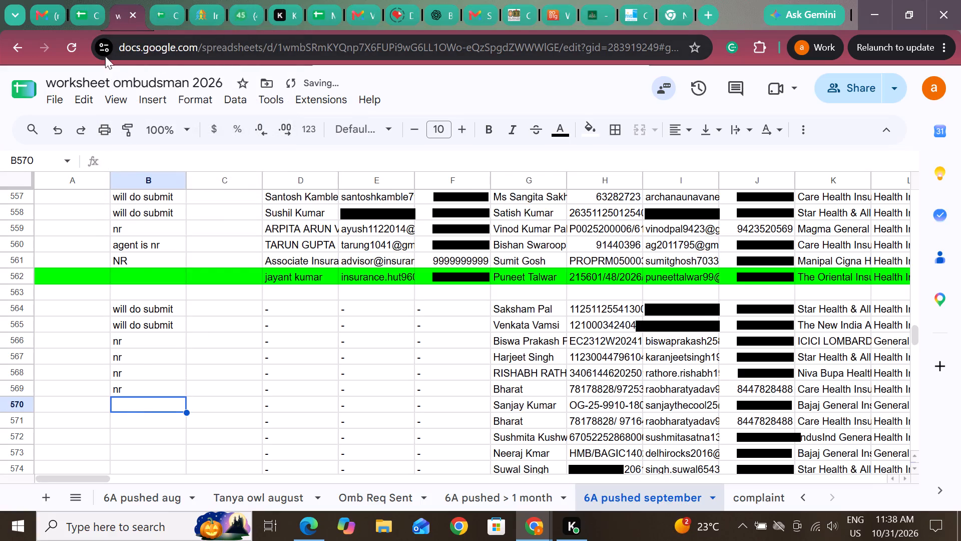
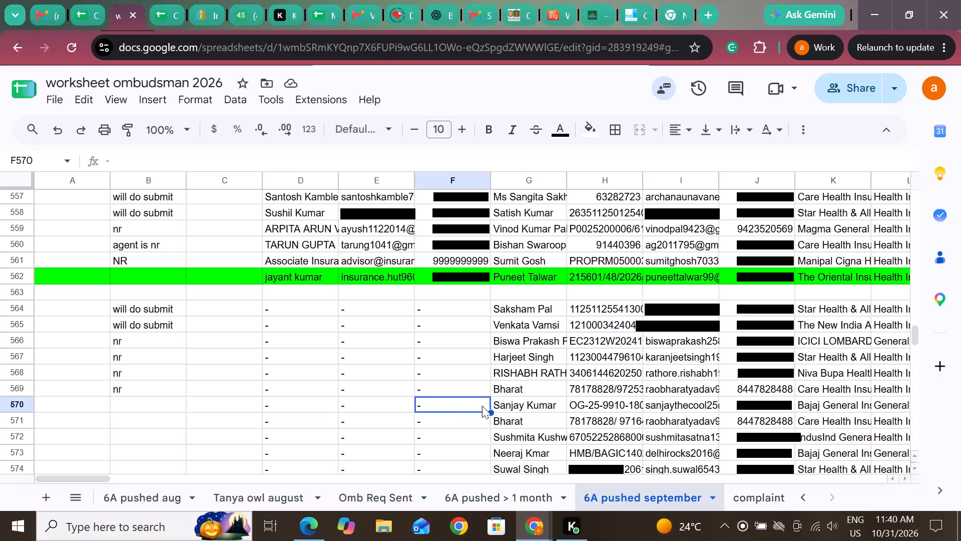
Copy the customer's phone number from row 570 of 6A pushed september and search the complaints list for it.
{"action": "left_click", "coordinate": [598, 403]}
{"action": "left_click", "coordinate": [712, 401]}
{"action": "left_click", "coordinate": [753, 402]}
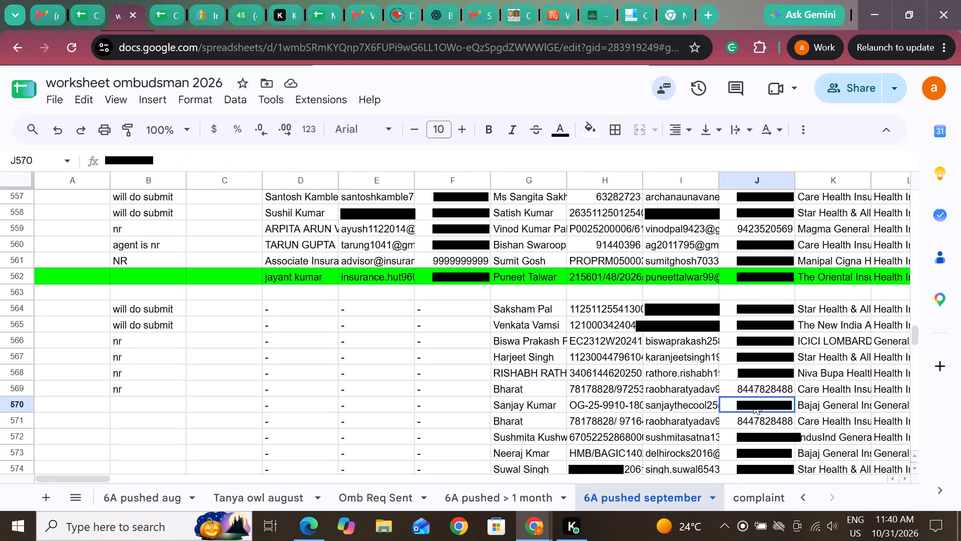
{"action": "key", "text": "ctrl+c"}
{"action": "key", "text": "ctrl+c"}
{"action": "key", "text": "ctrl+c"}
{"action": "left_click", "coordinate": [207, 16]}
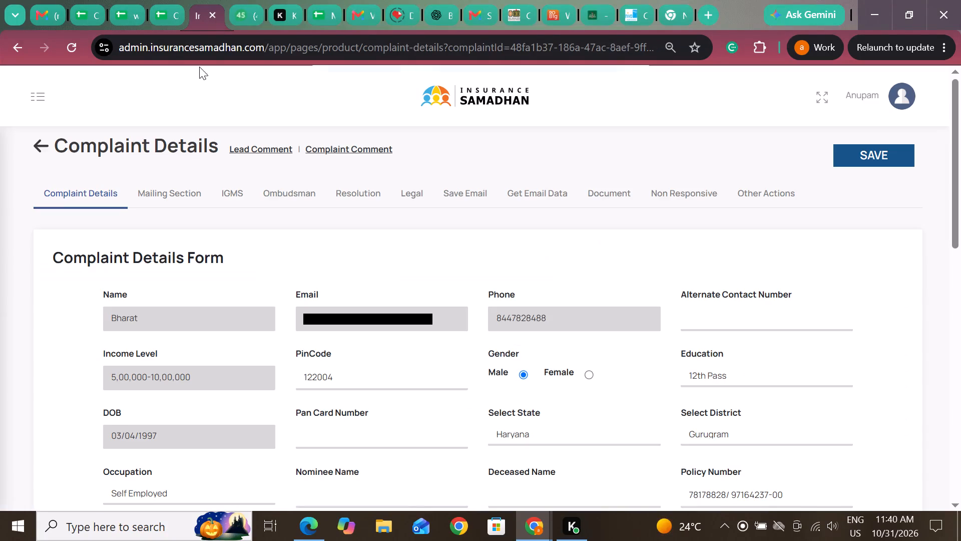
{"action": "left_click", "coordinate": [39, 142]}
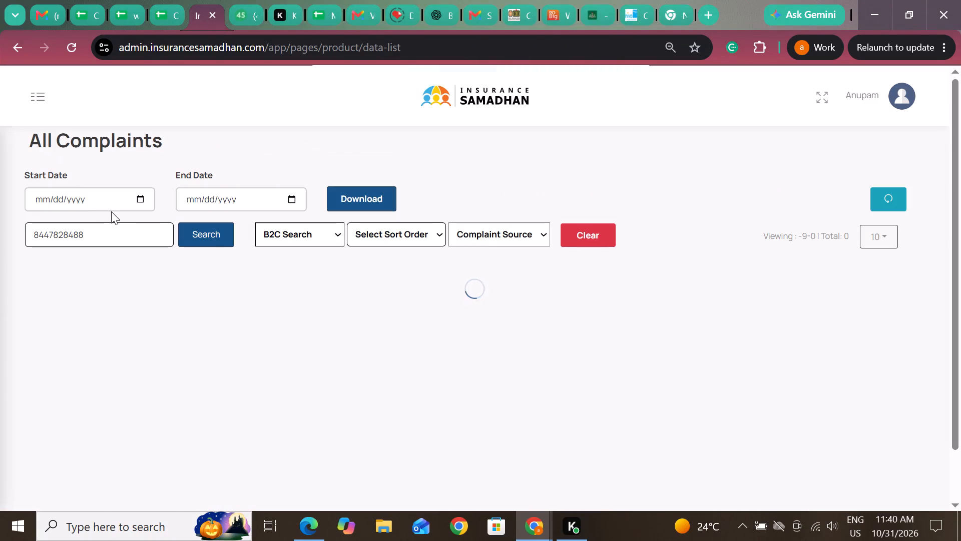
{"action": "double_click", "coordinate": [106, 232], "text": "ctrl"}
{"action": "key", "text": "ctrl+v"}
{"action": "left_click", "coordinate": [206, 255]}
{"action": "left_click", "coordinate": [205, 237]}
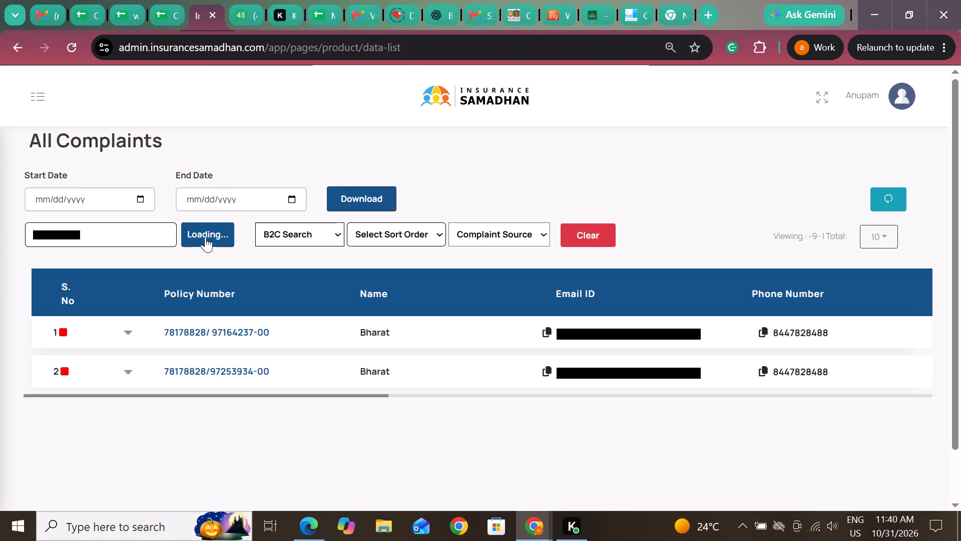
Copy the phone number from the listed complaint and call it through the Smartflo dialer.
{"action": "scroll", "coordinate": [353, 343], "scroll_direction": "left", "scroll_amount": 1}
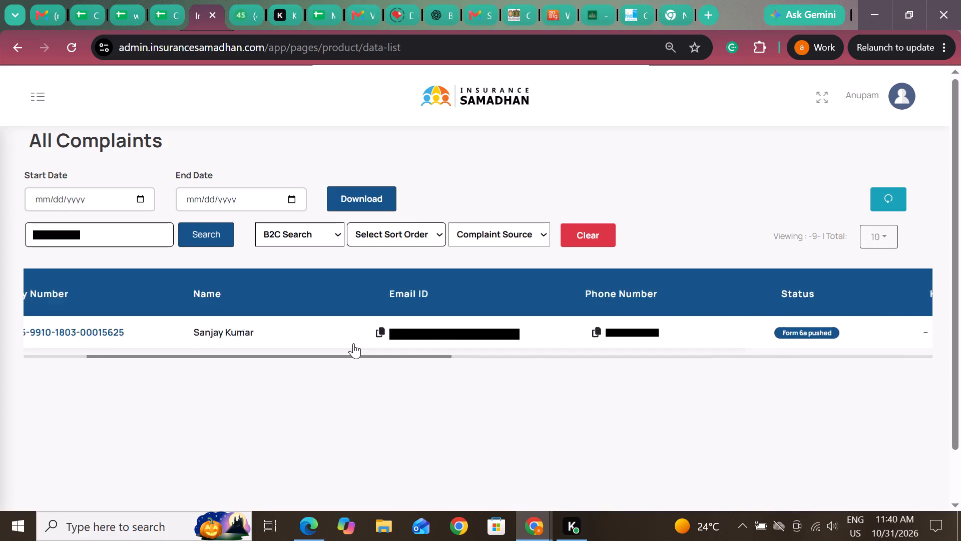
{"action": "scroll", "coordinate": [353, 343], "scroll_direction": "left", "scroll_amount": 1}
{"action": "scroll", "coordinate": [524, 336], "scroll_direction": "left", "scroll_amount": 1}
{"action": "left_click", "coordinate": [577, 331]}
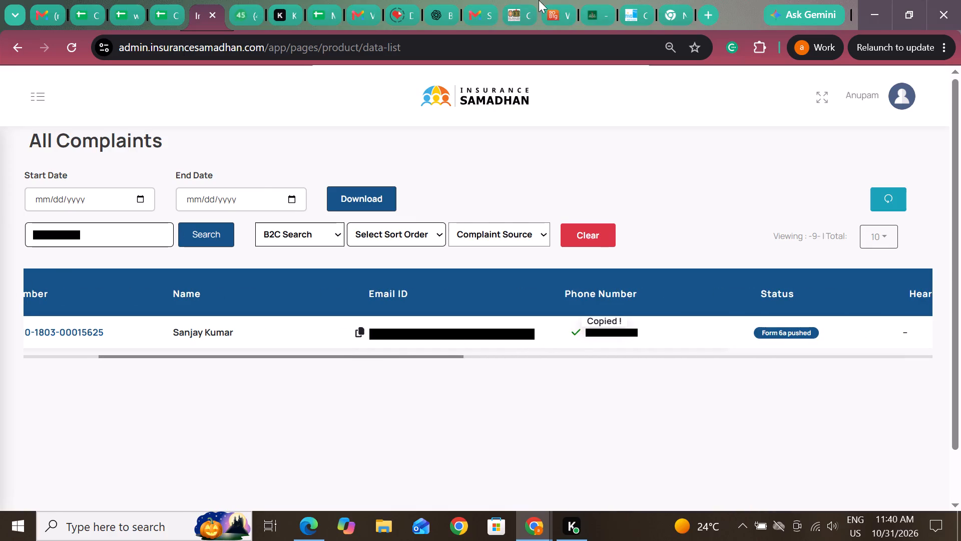
{"action": "left_click", "coordinate": [559, 7]}
{"action": "double_click", "coordinate": [452, 164], "text": "ctrl"}
{"action": "key", "text": "ctrl+v"}
{"action": "left_click", "coordinate": [459, 448]}
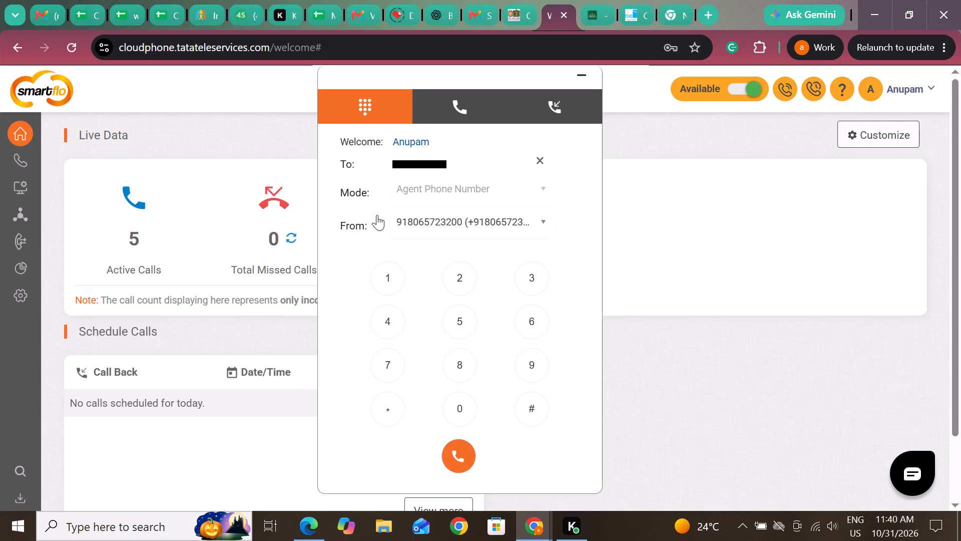
Return to the complaints list, open the listed complaint and examine the Form 6A data in its Ombudsman section.
{"action": "left_click", "coordinate": [212, 15]}
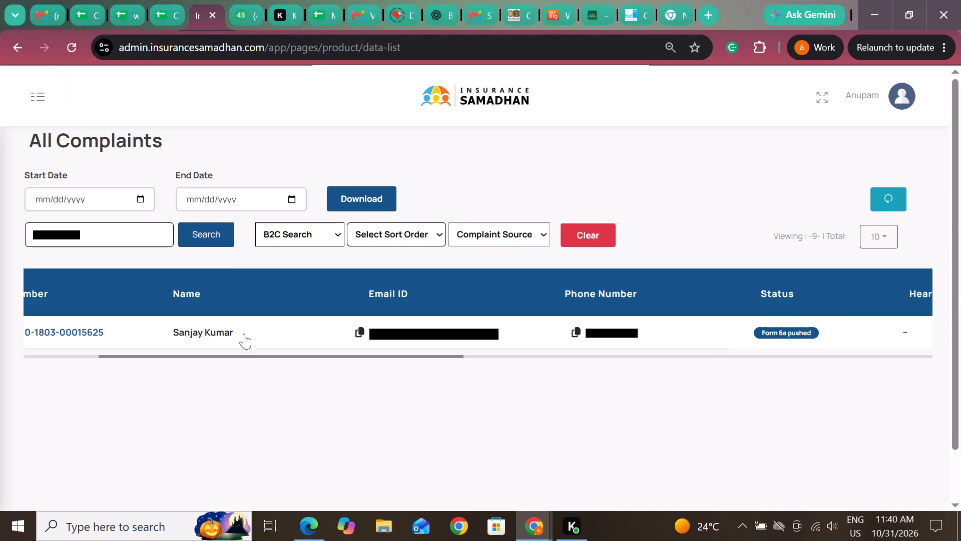
{"action": "scroll", "coordinate": [266, 328], "scroll_direction": "right", "scroll_amount": 1}
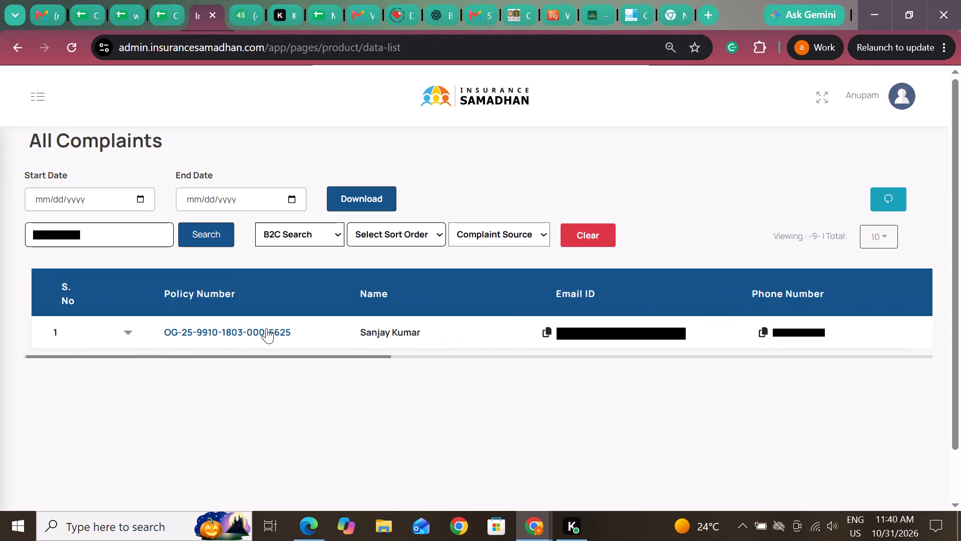
{"action": "left_click", "coordinate": [266, 328]}
{"action": "left_click", "coordinate": [300, 190]}
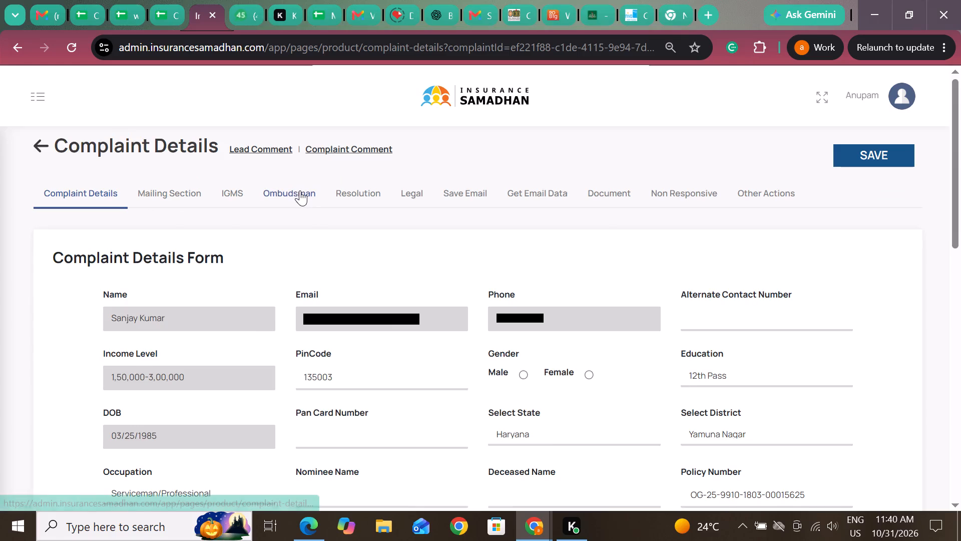
{"action": "scroll", "coordinate": [333, 288], "scroll_direction": "down", "scroll_amount": 5}
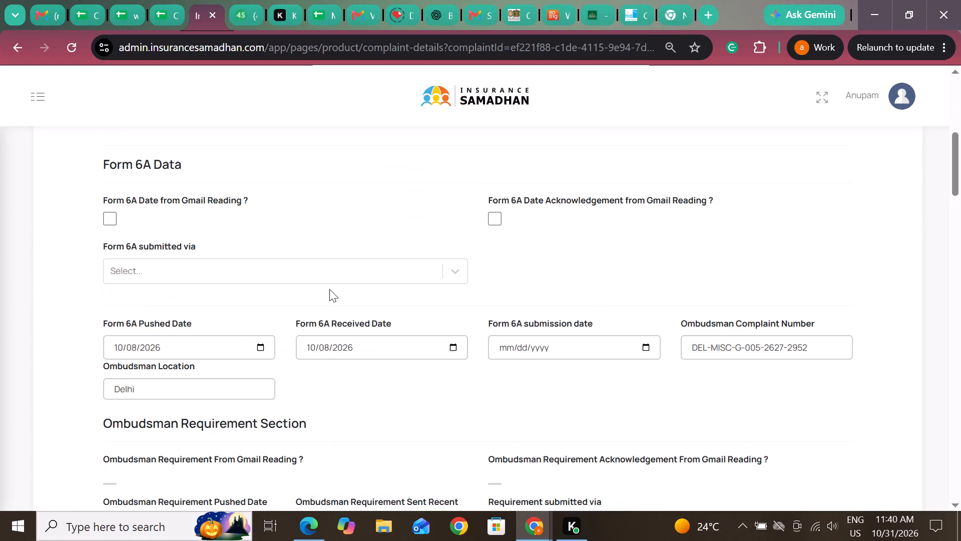
{"action": "scroll", "coordinate": [330, 303], "scroll_direction": "up", "scroll_amount": 7}
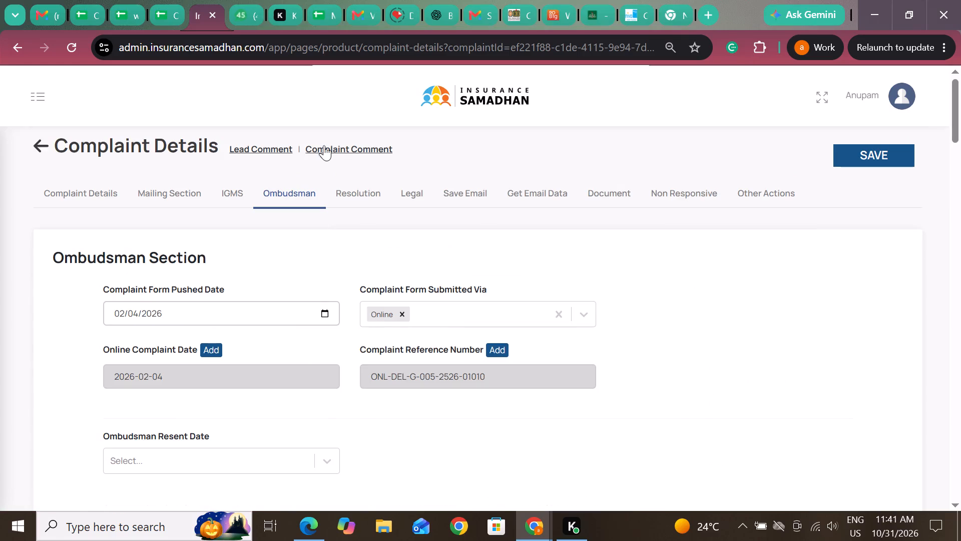
Add the comment "cx will submit 6A" to the complaint's communication log.
{"action": "left_click", "coordinate": [332, 149]}
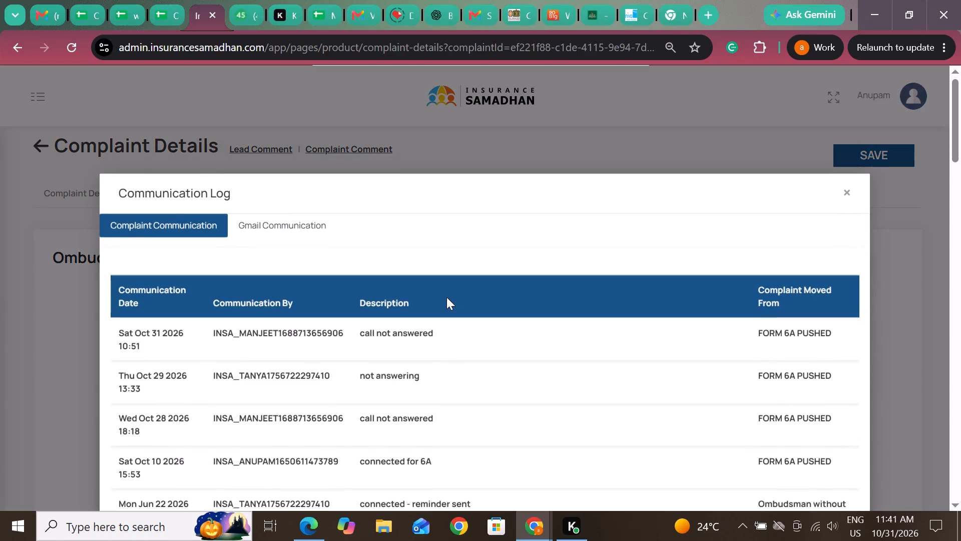
{"action": "scroll", "coordinate": [446, 297], "scroll_direction": "down", "scroll_amount": 12}
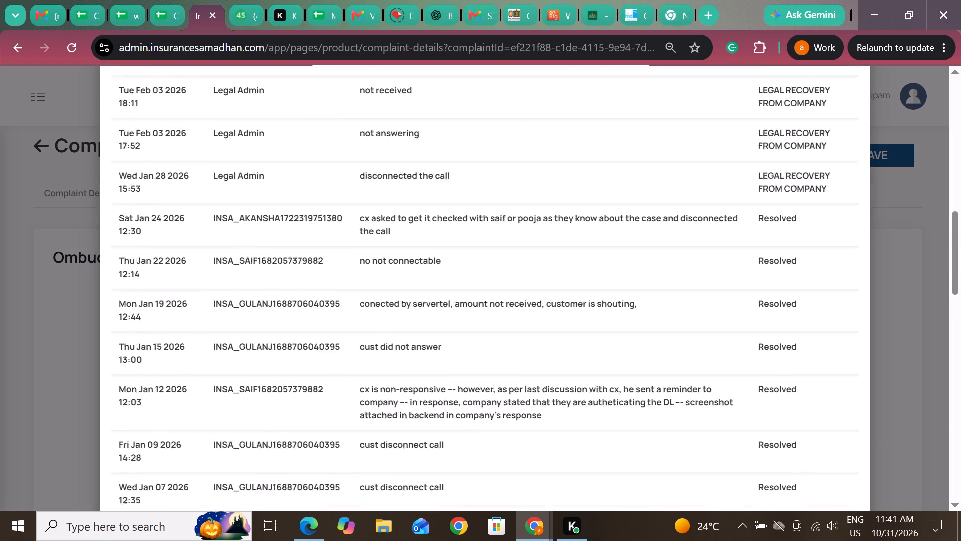
{"action": "scroll", "coordinate": [458, 345], "scroll_direction": "down", "scroll_amount": 7}
{"action": "scroll", "coordinate": [493, 421], "scroll_direction": "down", "scroll_amount": 11}
{"action": "left_click", "coordinate": [551, 469]}
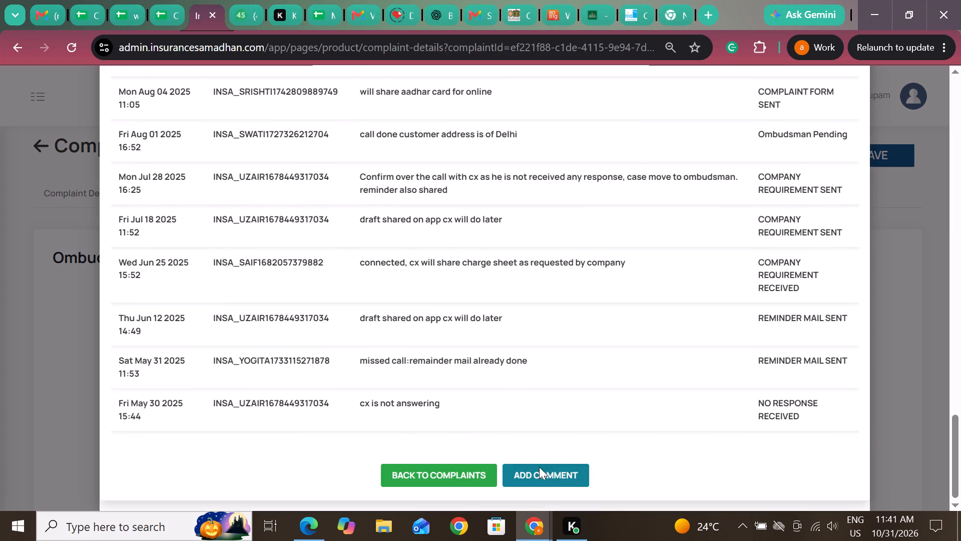
{"action": "left_click", "coordinate": [404, 361]}
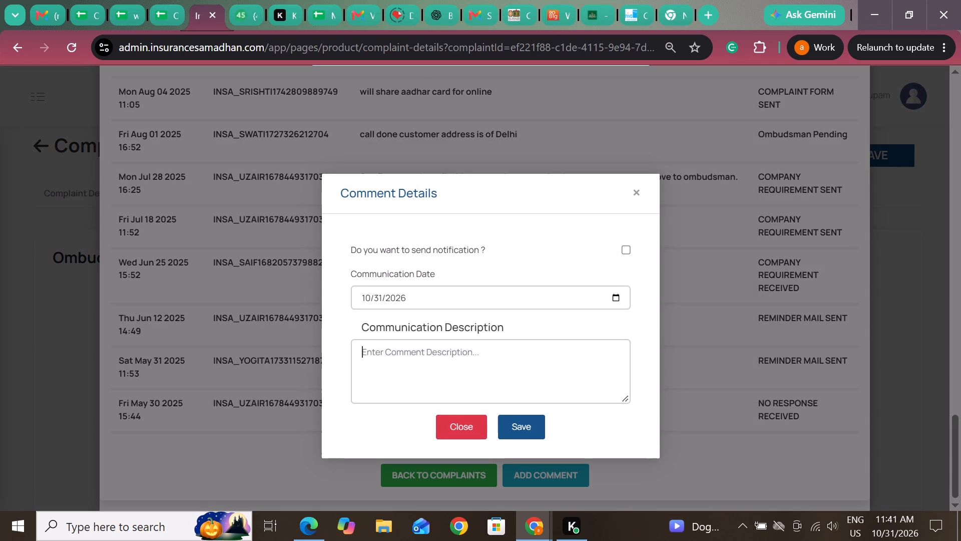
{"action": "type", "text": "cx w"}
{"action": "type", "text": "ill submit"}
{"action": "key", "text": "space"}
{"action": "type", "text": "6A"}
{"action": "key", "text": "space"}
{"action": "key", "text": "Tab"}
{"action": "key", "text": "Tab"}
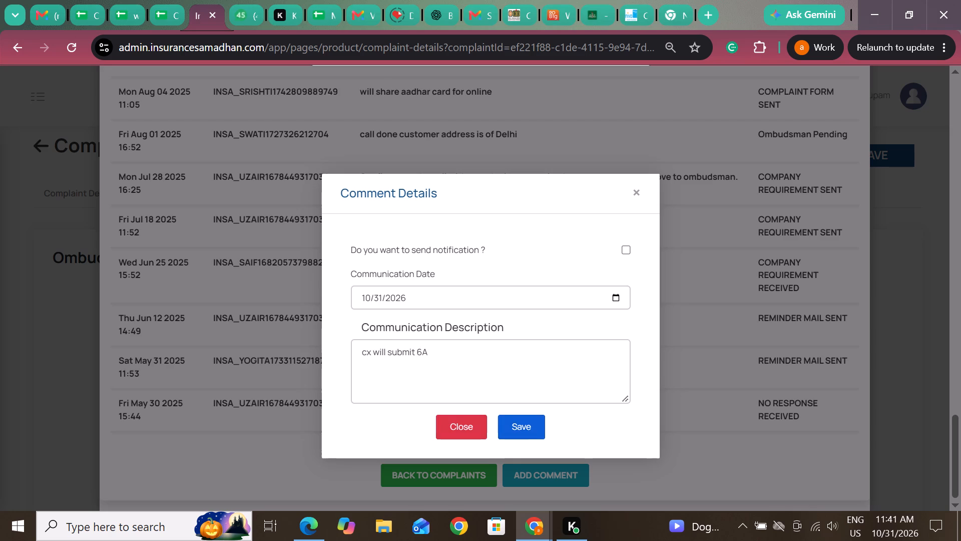
Save the comment "cx will submit 6A" and check the newest entries of the complaint's communication log.
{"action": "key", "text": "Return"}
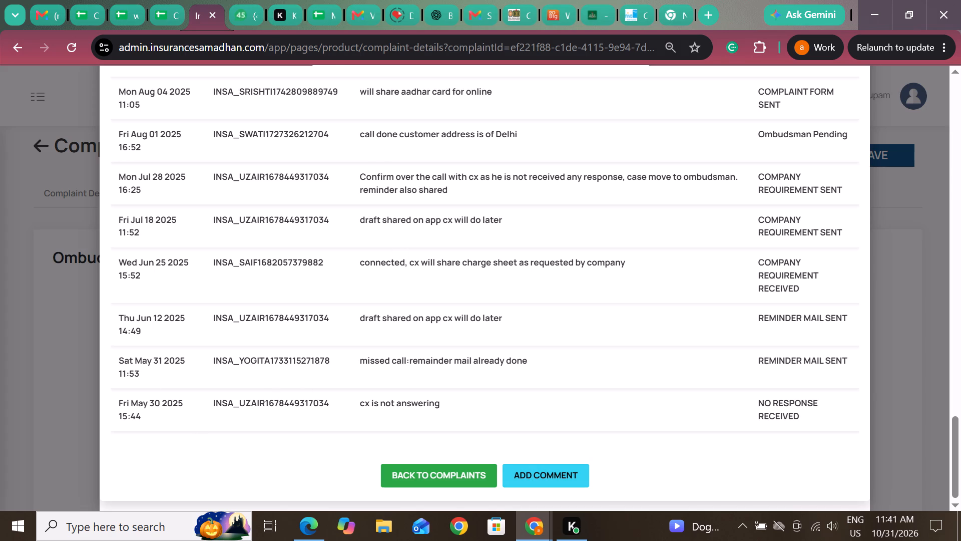
{"action": "scroll", "coordinate": [357, 271], "scroll_direction": "up", "scroll_amount": 19}
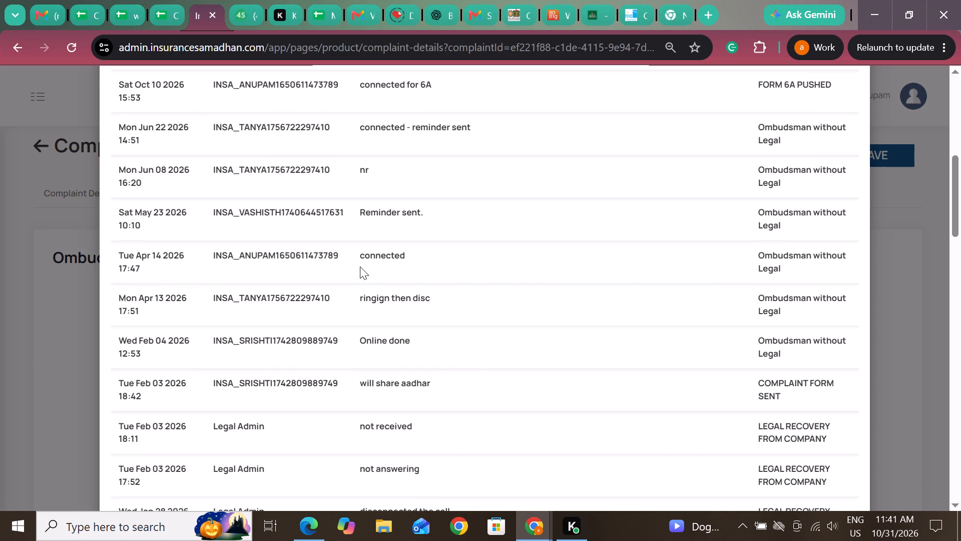
{"action": "scroll", "coordinate": [365, 261], "scroll_direction": "up", "scroll_amount": 12}
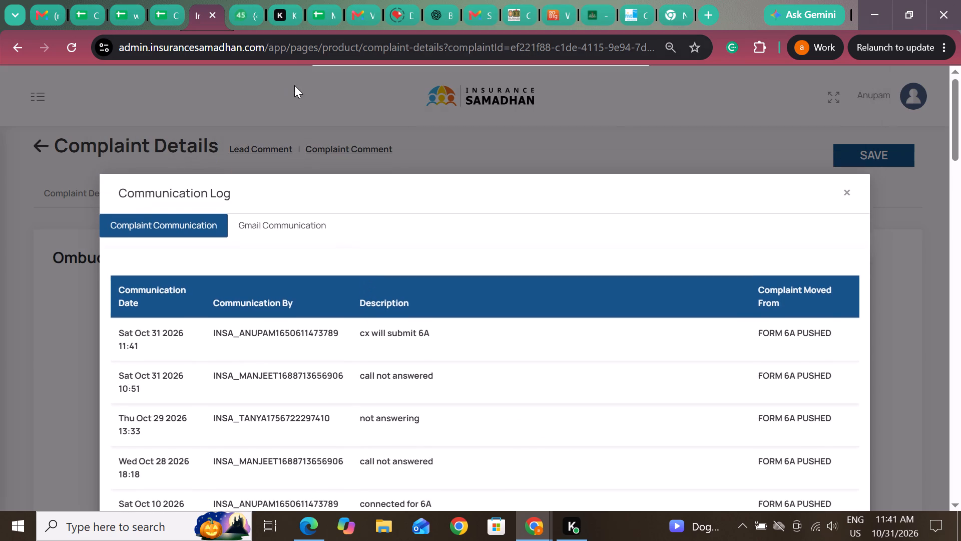
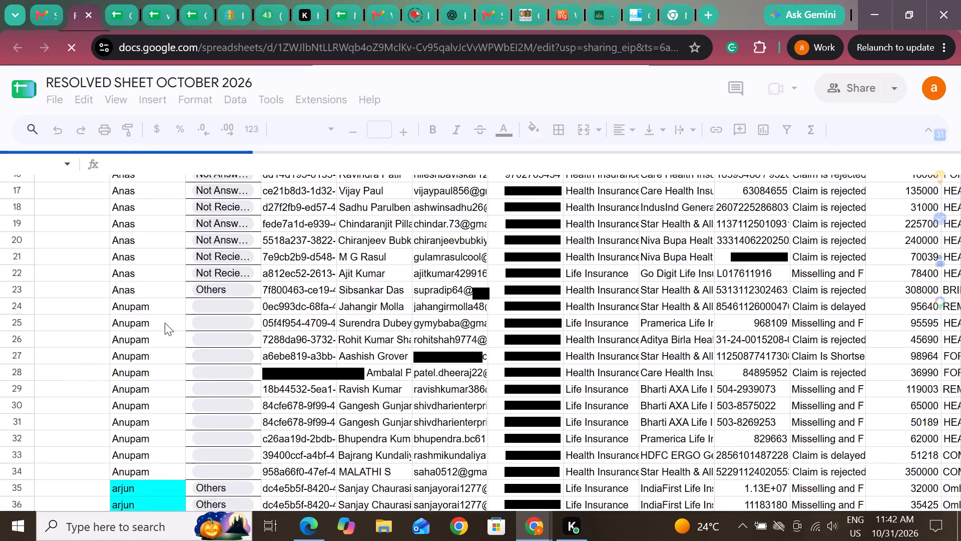
{"action": "scroll", "coordinate": [165, 322], "scroll_direction": "down", "scroll_amount": 1}
{"action": "scroll", "coordinate": [156, 330], "scroll_direction": "up", "scroll_amount": 3}
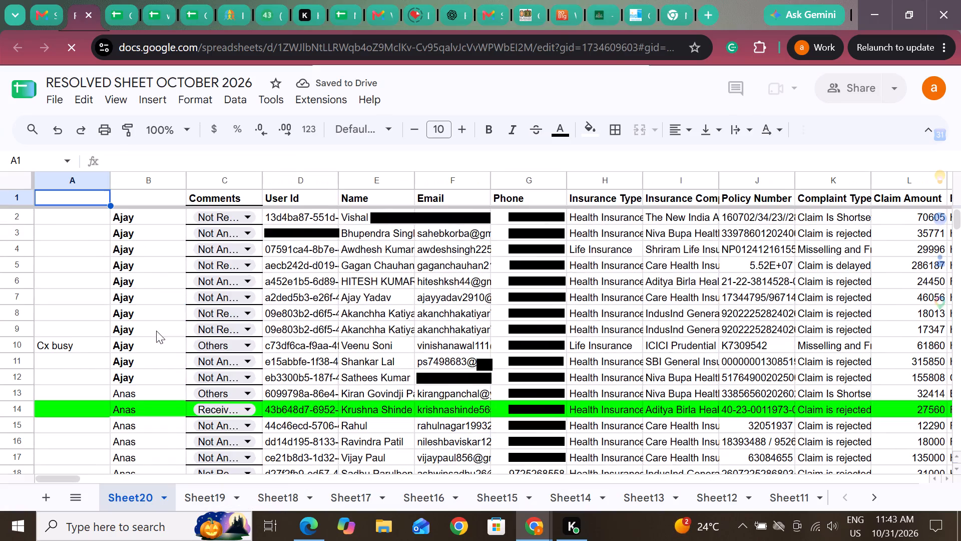
{"action": "scroll", "coordinate": [156, 331], "scroll_direction": "down", "scroll_amount": 3}
{"action": "left_click", "coordinate": [154, 341]}
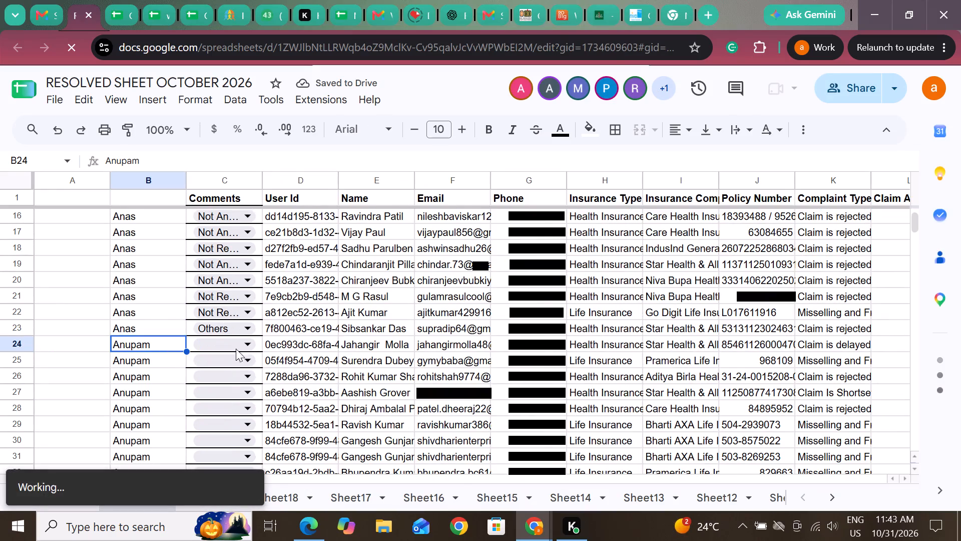
{"action": "left_click", "coordinate": [342, 347]}
{"action": "left_click", "coordinate": [474, 350]}
{"action": "left_click", "coordinate": [506, 351]}
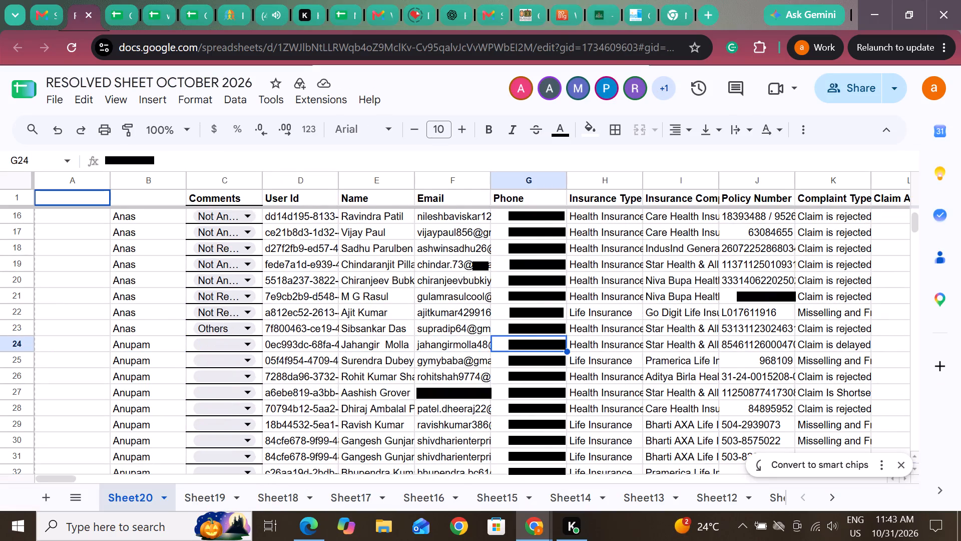
{"action": "key", "text": "ctrl+c"}
{"action": "key", "text": "ctrl+c"}
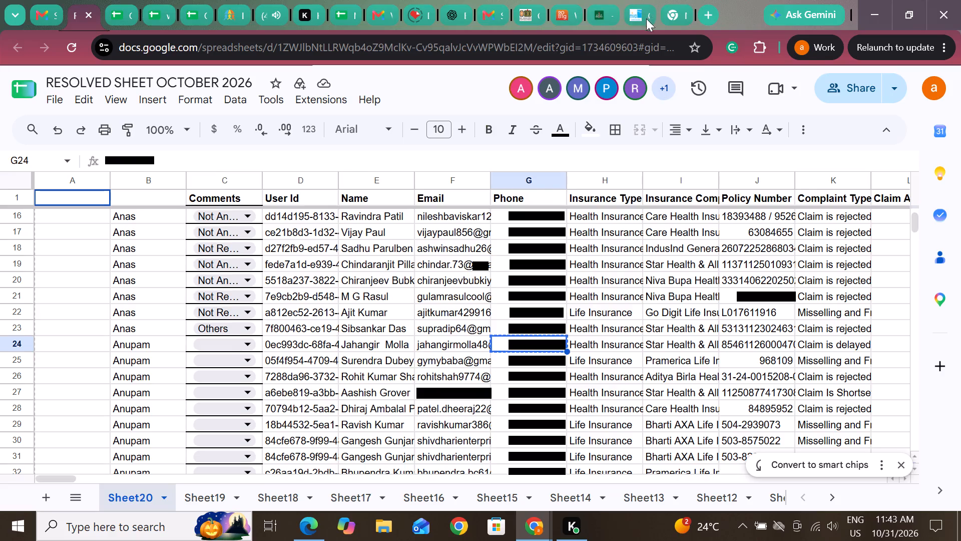
Switch to the Smartflo dialer and enter the copied phone number as the number to call.
{"action": "left_click", "coordinate": [575, 24]}
{"action": "double_click", "coordinate": [463, 168]}
{"action": "key", "text": "ctrl+v"}
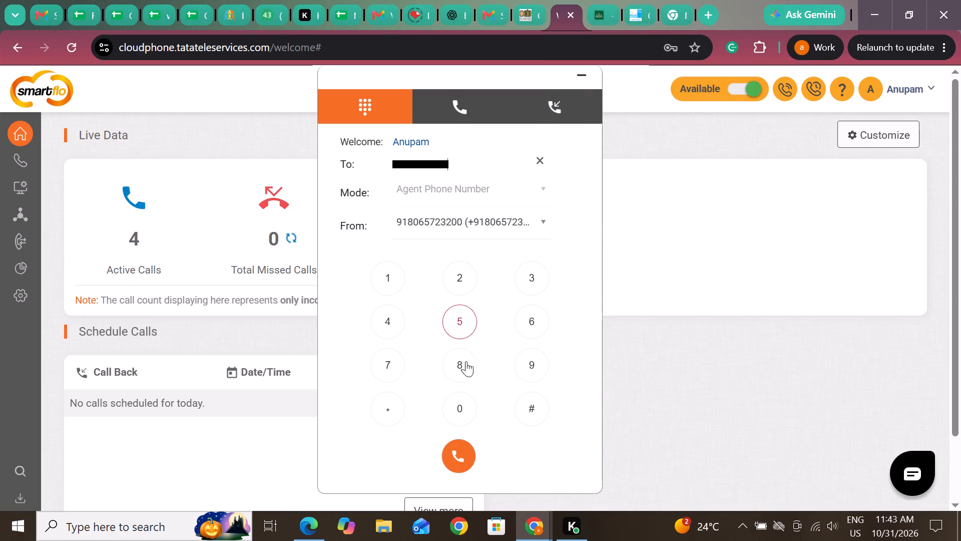
Call the customer's number already entered in the Smartflo dialer.
{"action": "left_click", "coordinate": [471, 439]}
{"action": "left_click", "coordinate": [454, 456]}
{"action": "scroll", "coordinate": [328, 43], "scroll_direction": "up", "scroll_amount": 7}
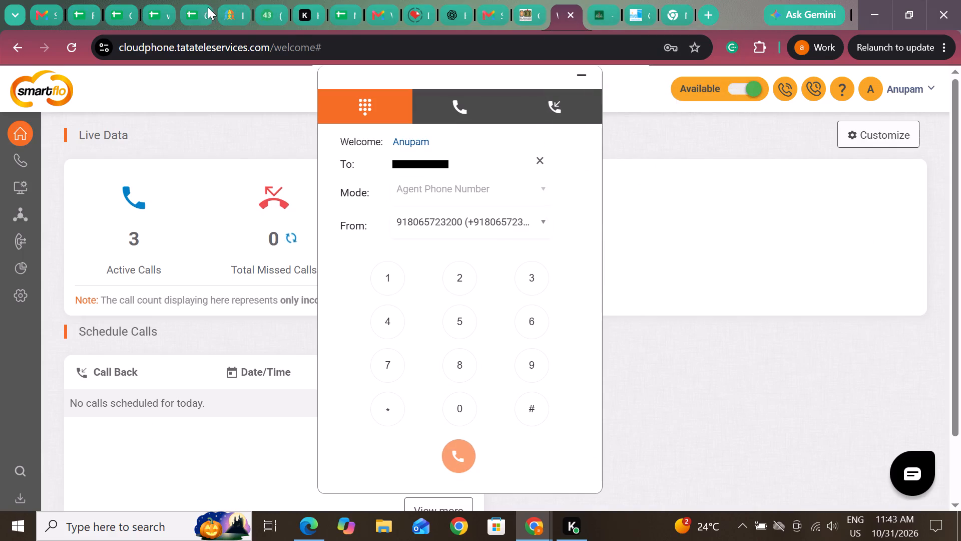
Switch to the Insurance Samadhan admin site, return to the complaints list and search it for the copied phone number.
{"action": "left_click", "coordinate": [223, 16]}
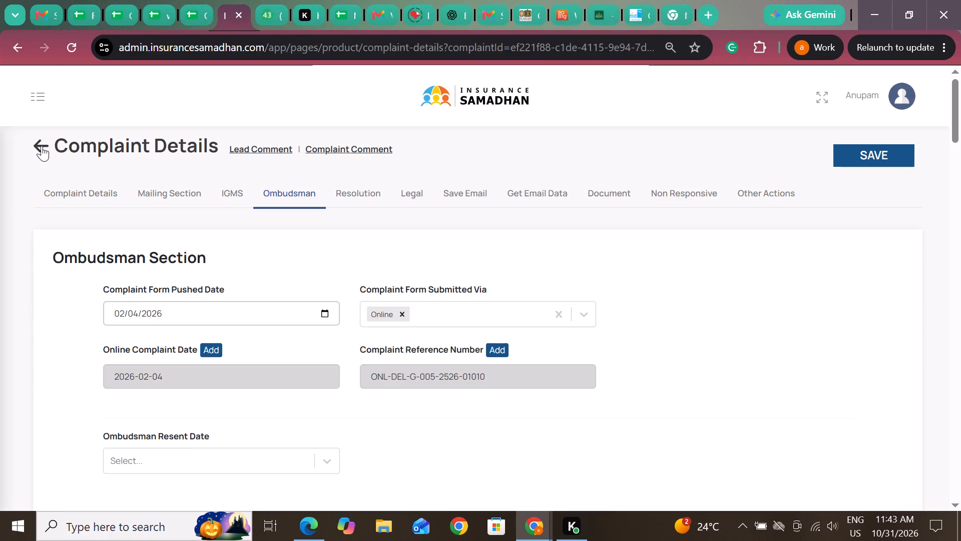
{"action": "left_click", "coordinate": [42, 146]}
{"action": "scroll", "coordinate": [395, 233], "scroll_direction": "down", "scroll_amount": 4}
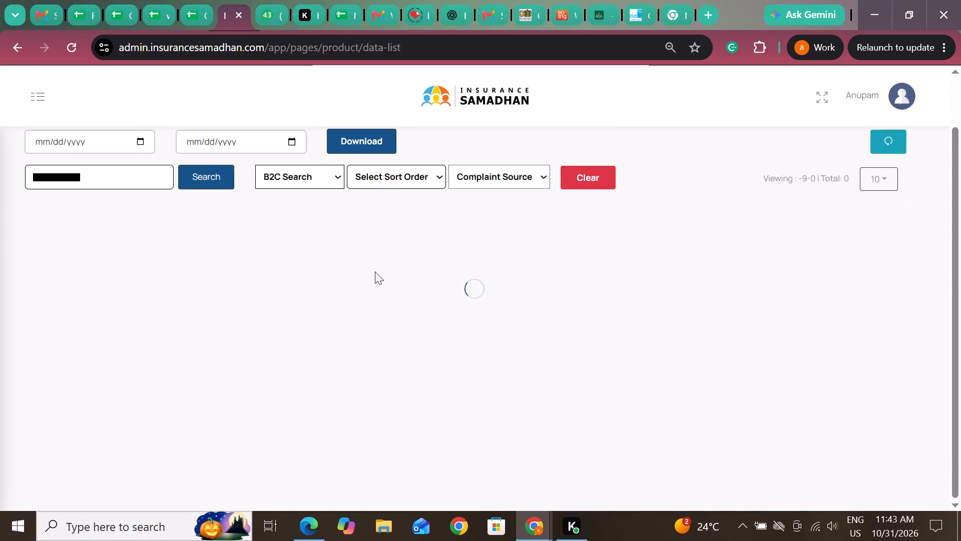
{"action": "scroll", "coordinate": [363, 274], "scroll_direction": "up", "scroll_amount": 1}
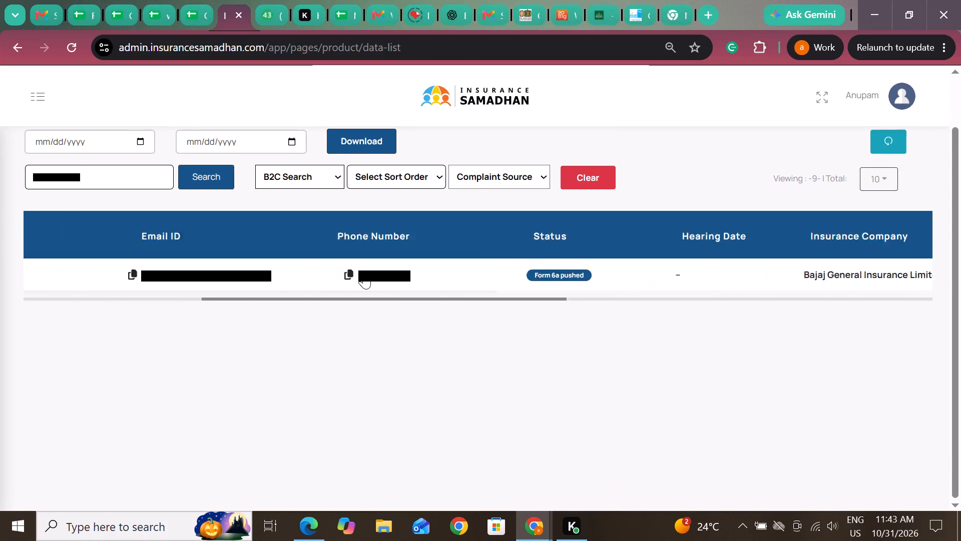
{"action": "scroll", "coordinate": [363, 274], "scroll_direction": "up", "scroll_amount": 1}
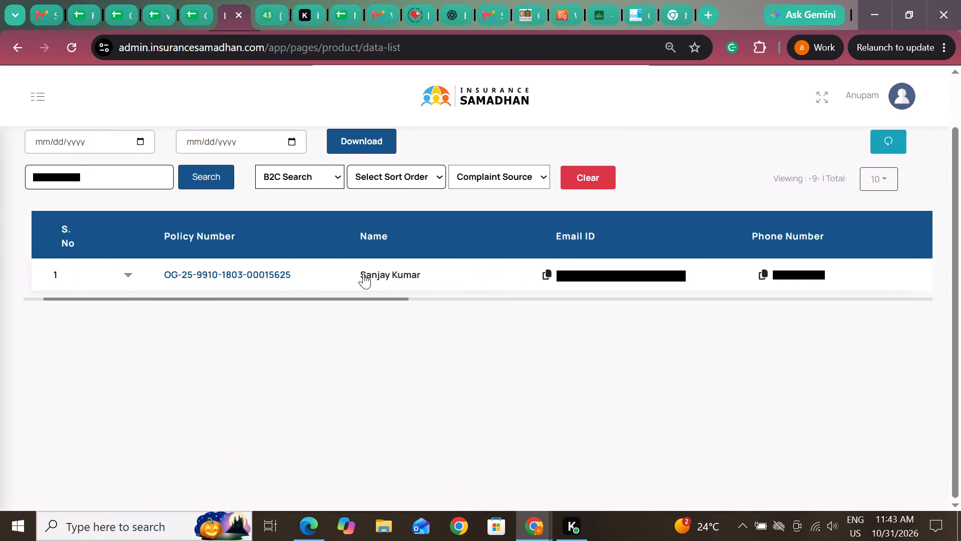
{"action": "left_click", "coordinate": [122, 192]}
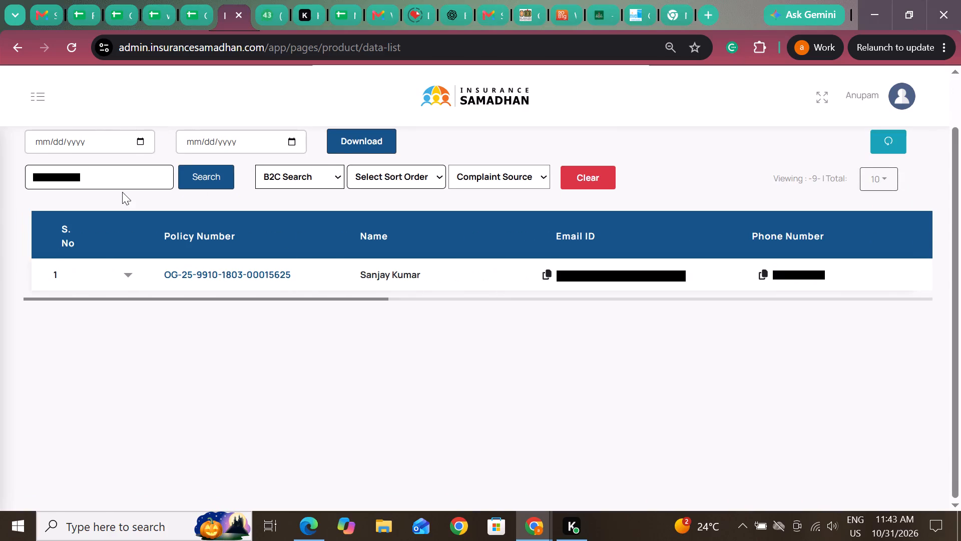
{"action": "double_click", "coordinate": [123, 186], "text": "ctrl"}
{"action": "key", "text": "ctrl+v"}
{"action": "left_click", "coordinate": [212, 171], "text": "ctrl"}
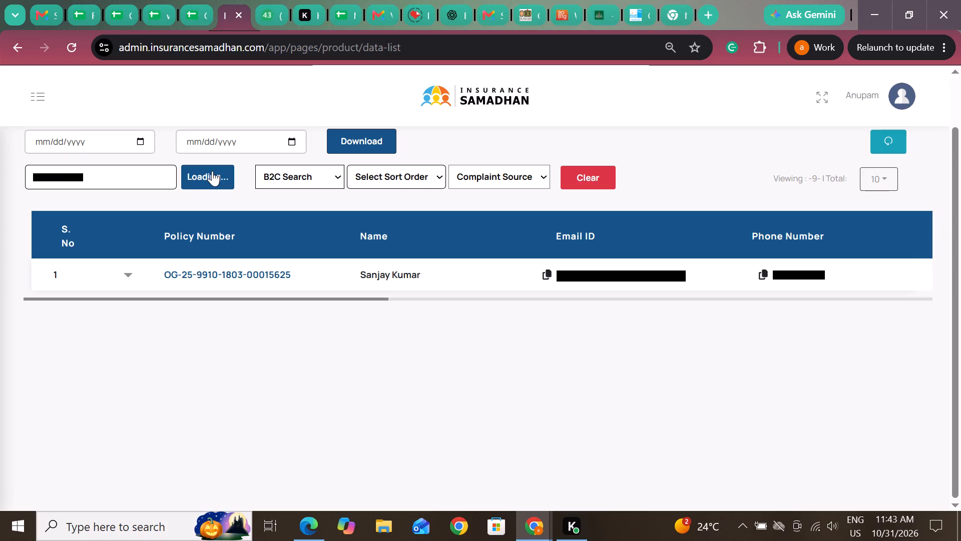